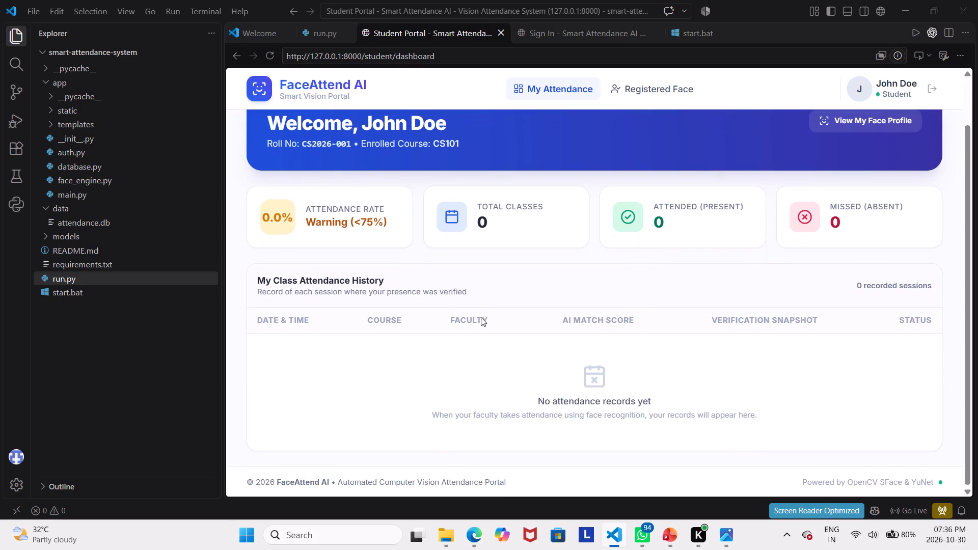
Review the student attendance dashboard and the registered face profile page, ending back on the attendance dashboard.
scroll(479, 317, "down", 4)
scroll(476, 320, "up", 6)
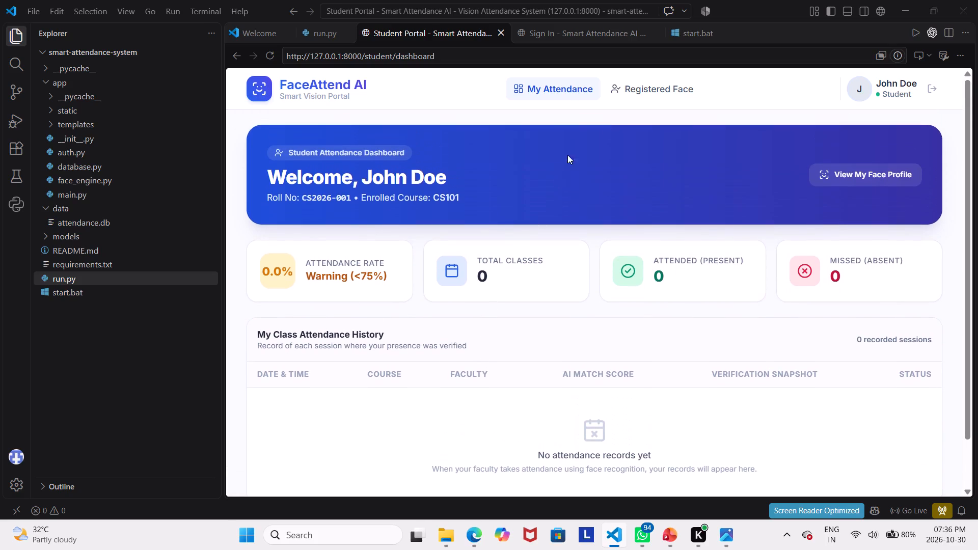
left_click(650, 88)
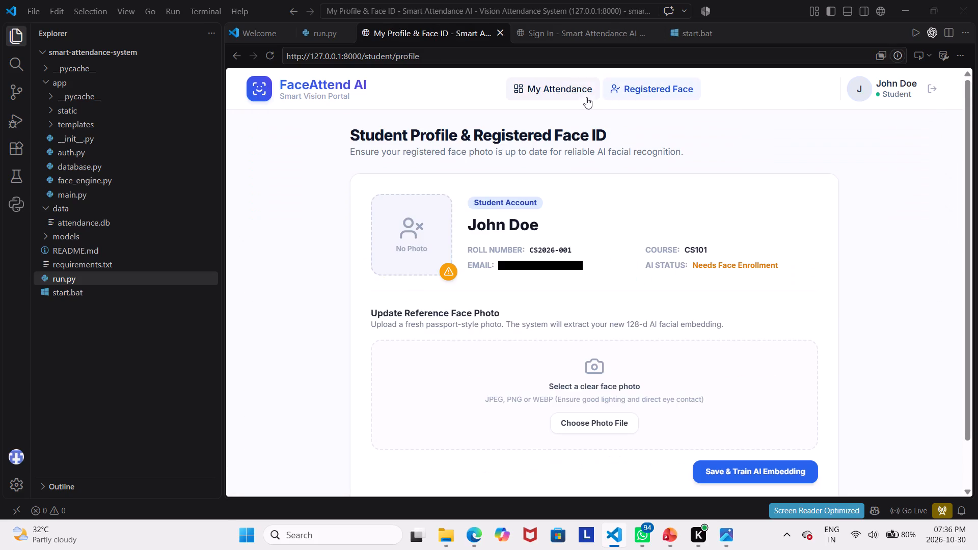
left_click(561, 84)
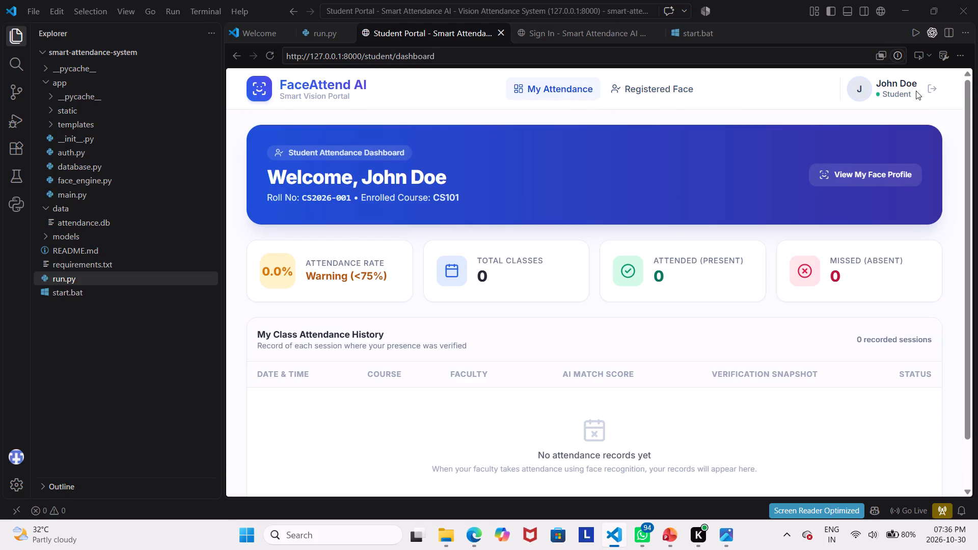
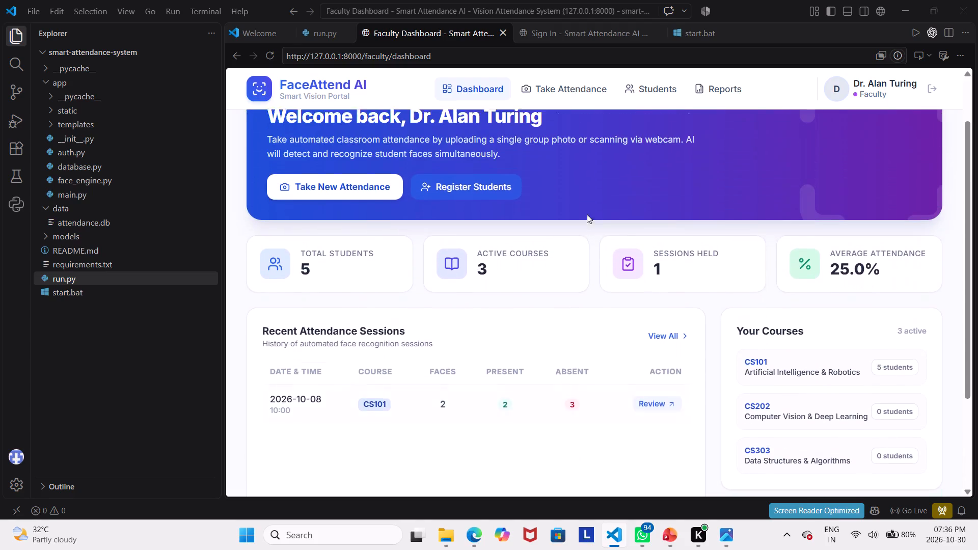
Review the faculty portal's Take Attendance, Students and Reports pages, and close the portal preview.
left_click(557, 85)
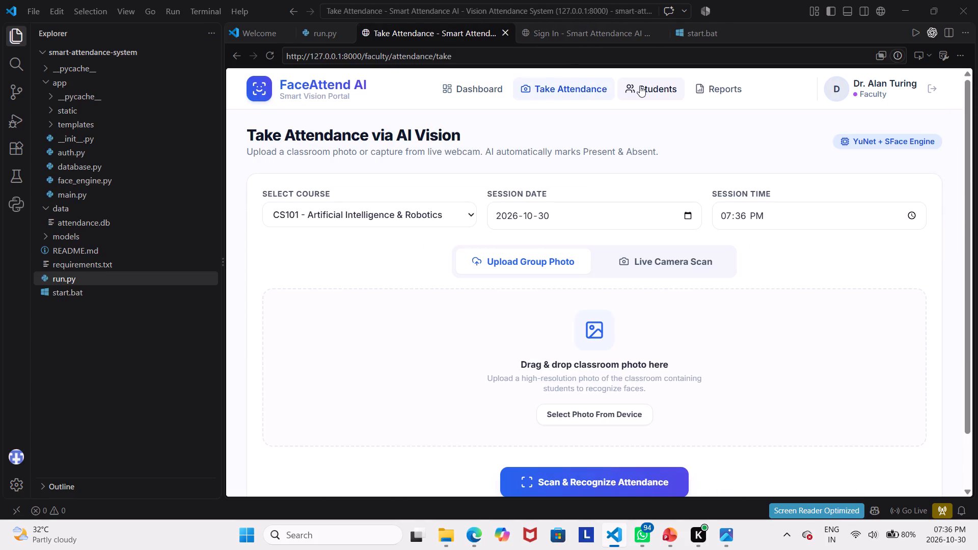
left_click(640, 86)
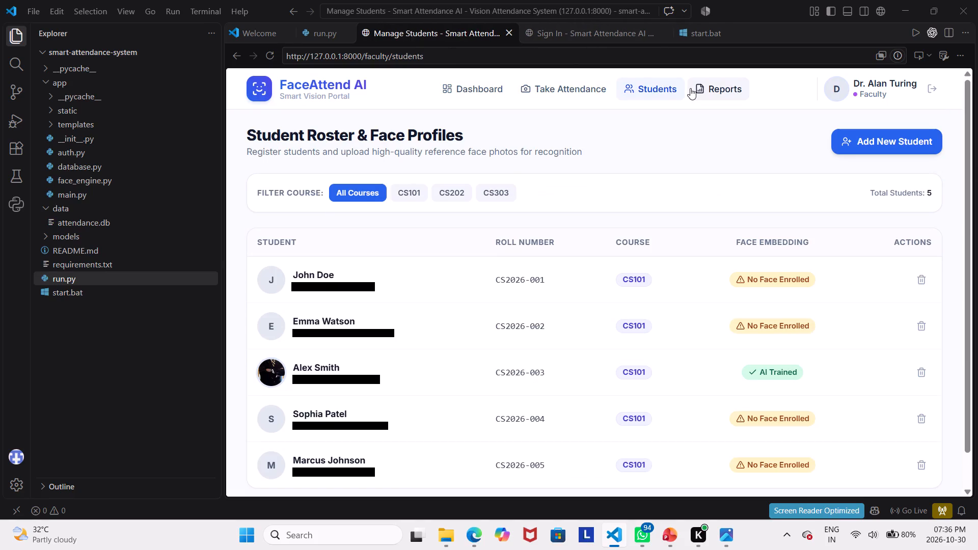
left_click(690, 88)
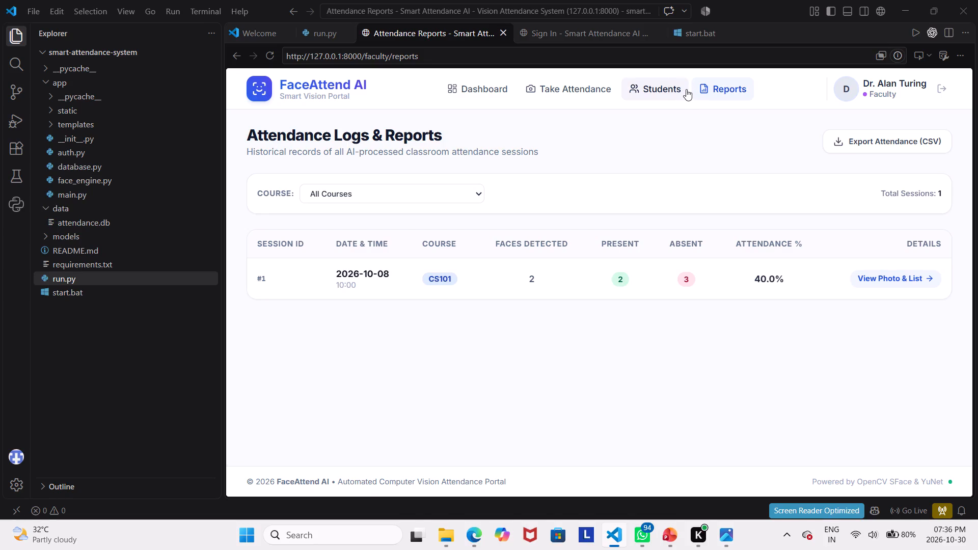
left_click(502, 35)
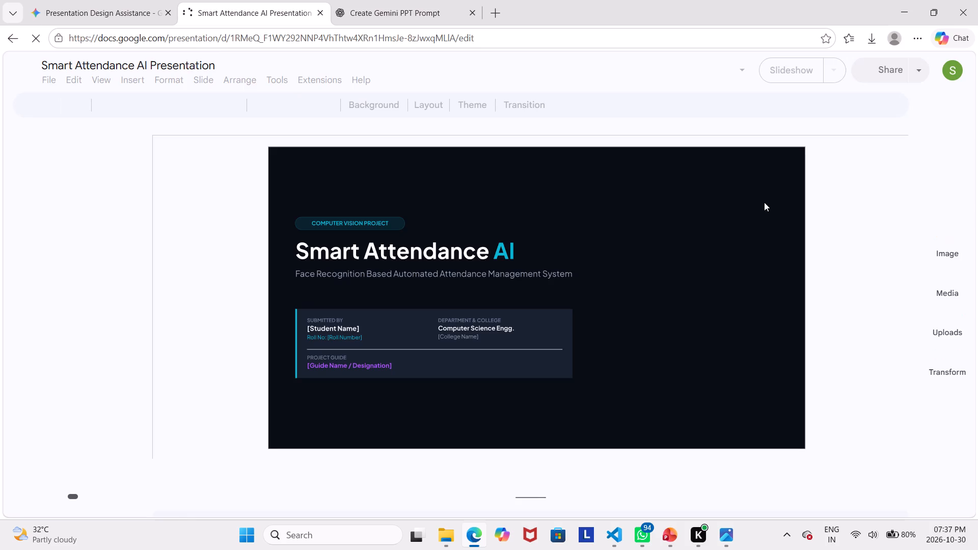
scroll(744, 224, "up", 2)
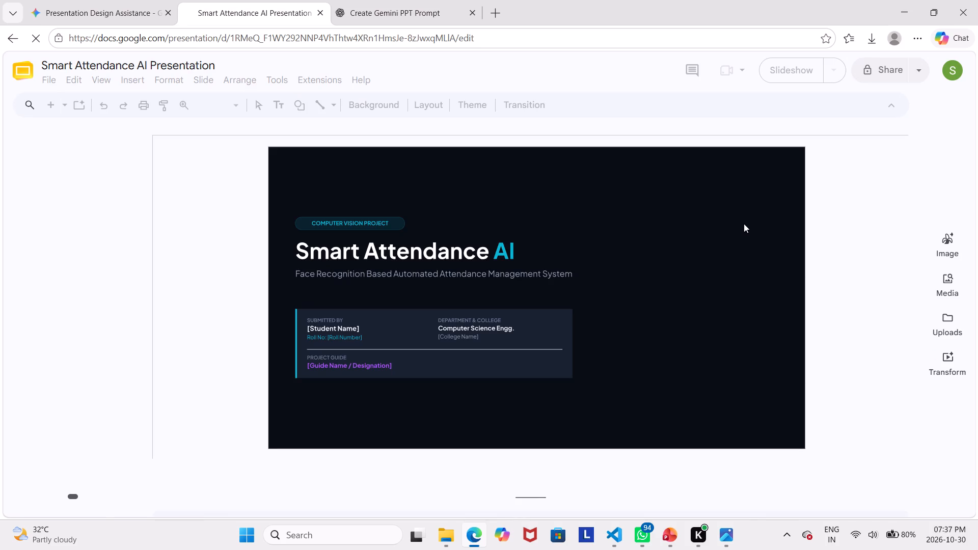
scroll(743, 224, "up", 4)
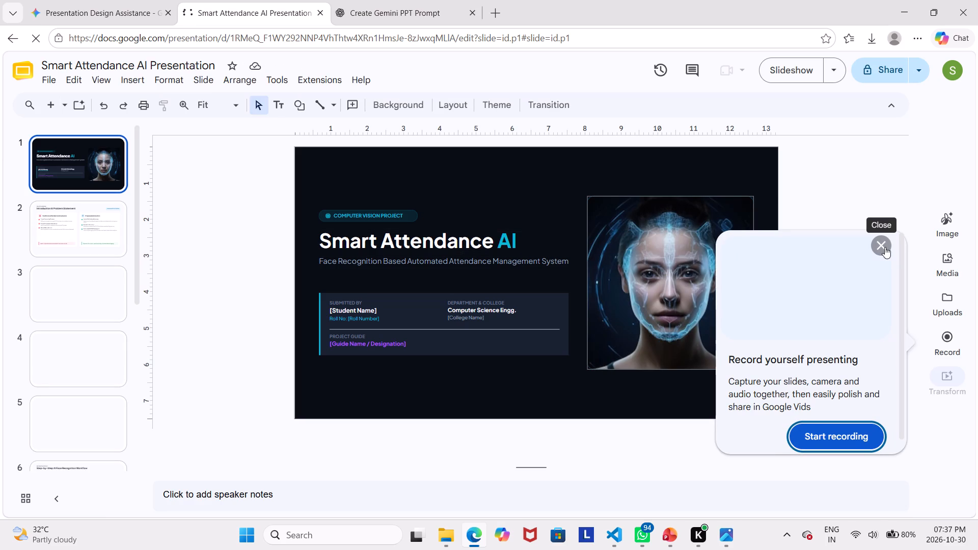
left_click(885, 247)
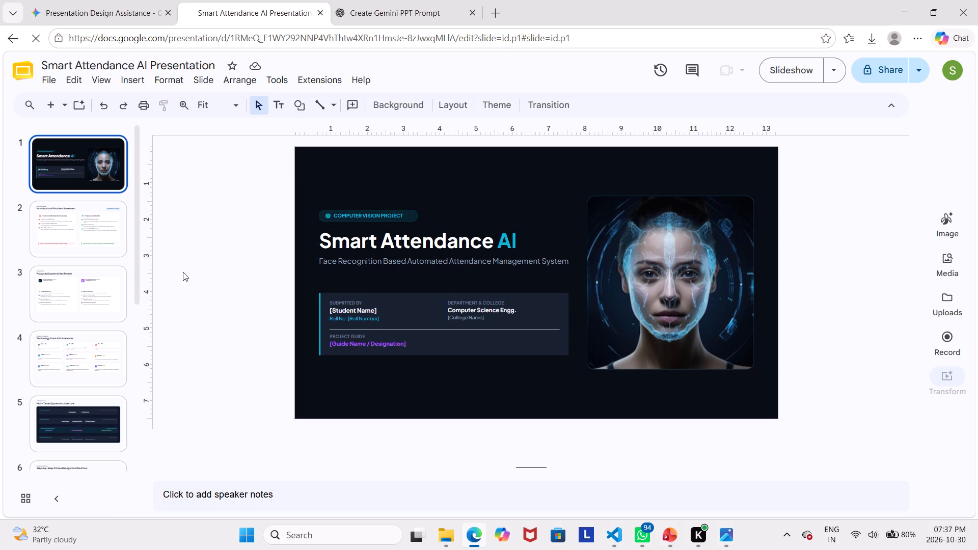
Examine slides 2 to 4 on the problem statement, key portals and technology stack, dismissing the live pointers tip.
left_click(78, 237)
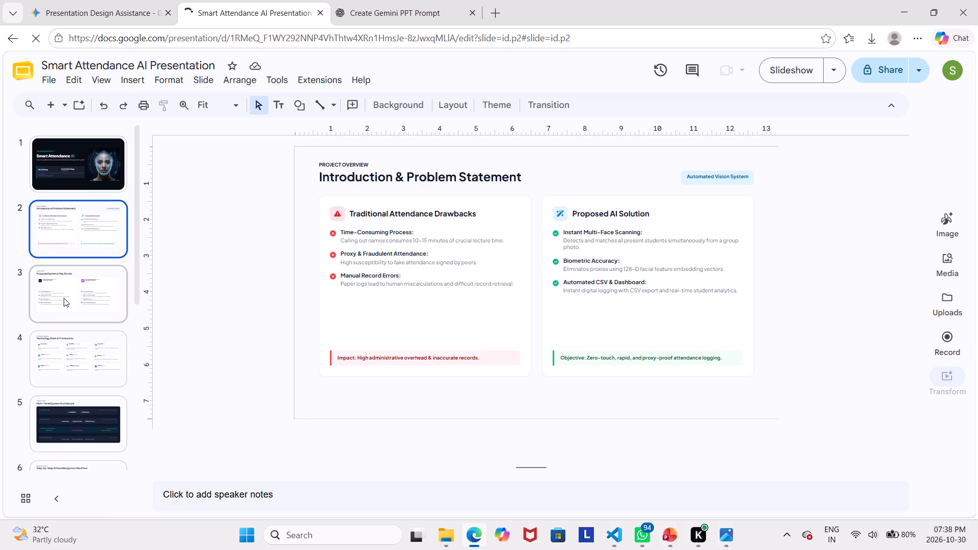
left_click(64, 298)
scroll(64, 298, "down", 1)
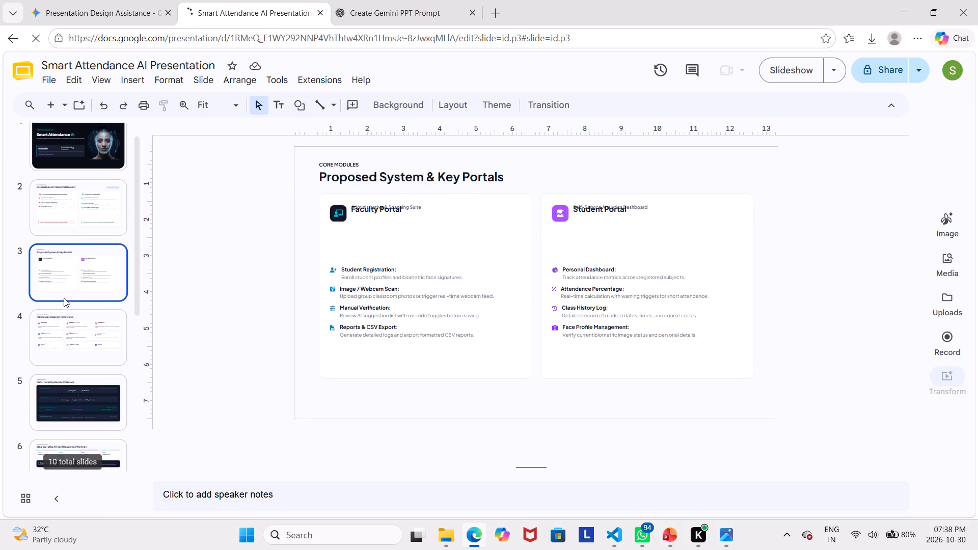
scroll(64, 298, "down", 3)
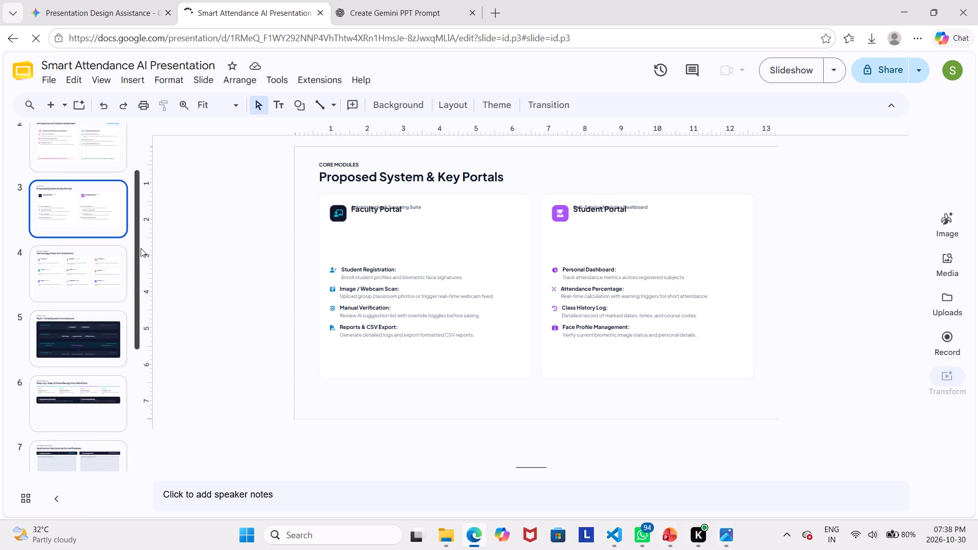
left_click(99, 270)
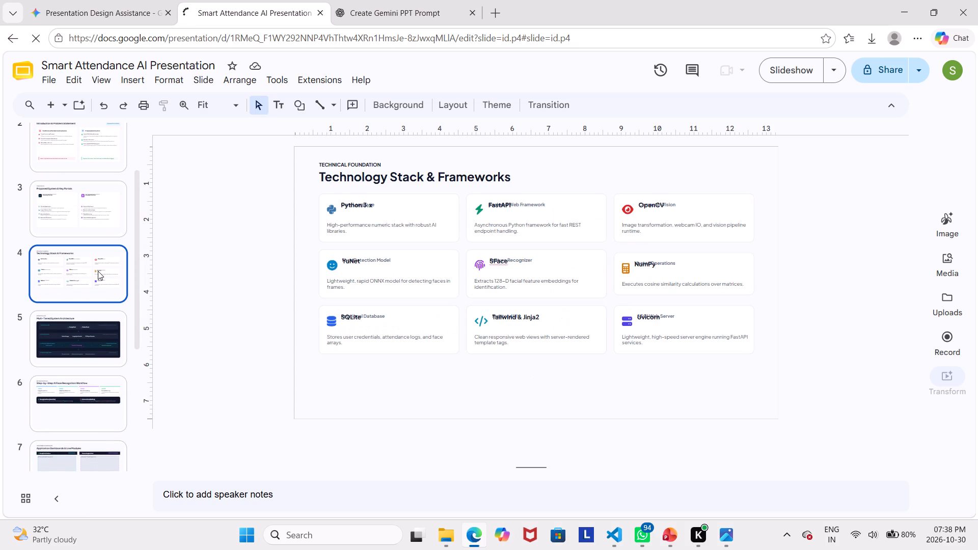
scroll(98, 271, "down", 1)
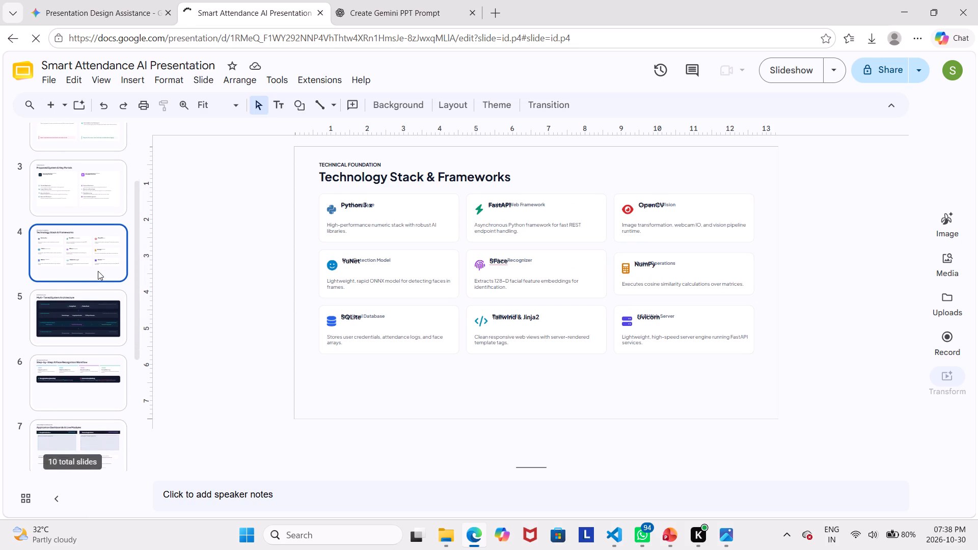
scroll(98, 271, "down", 3)
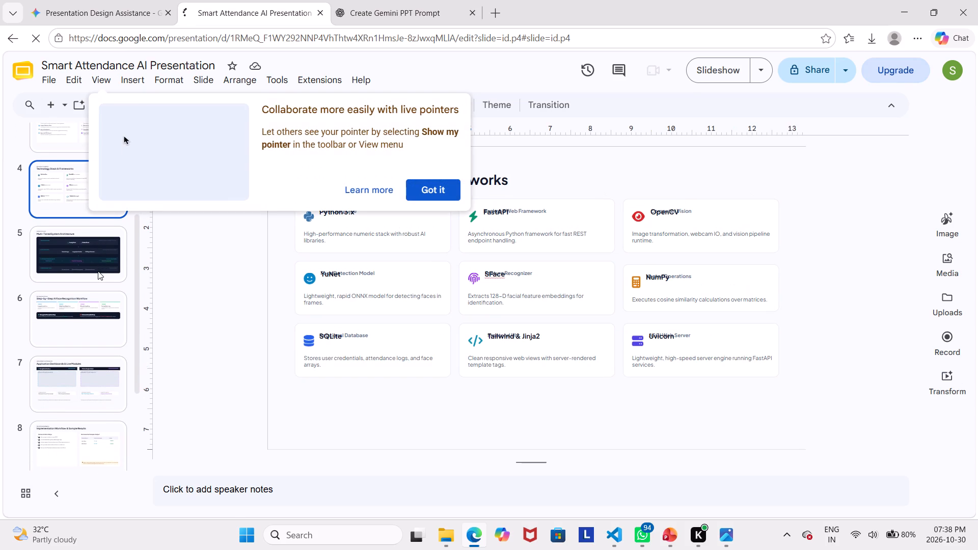
left_click(226, 257)
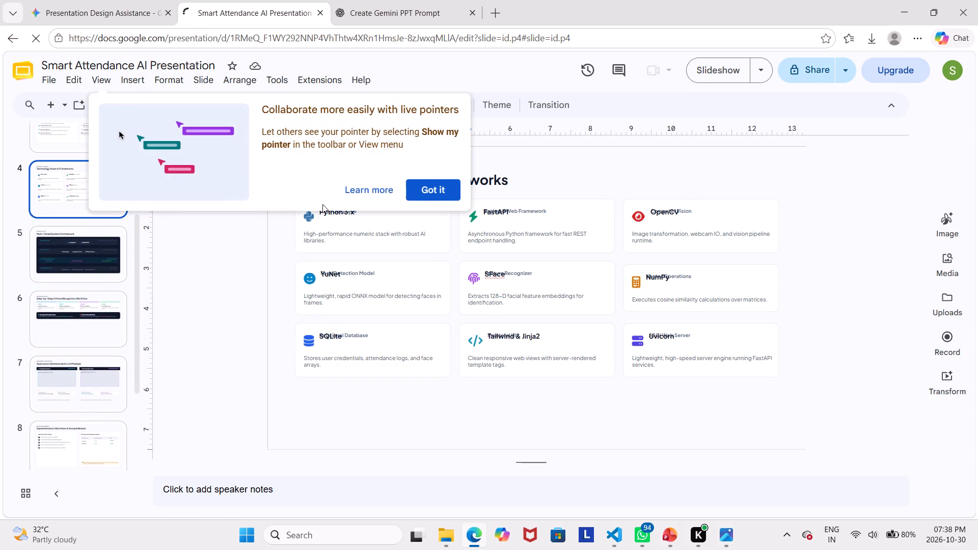
left_click(421, 192)
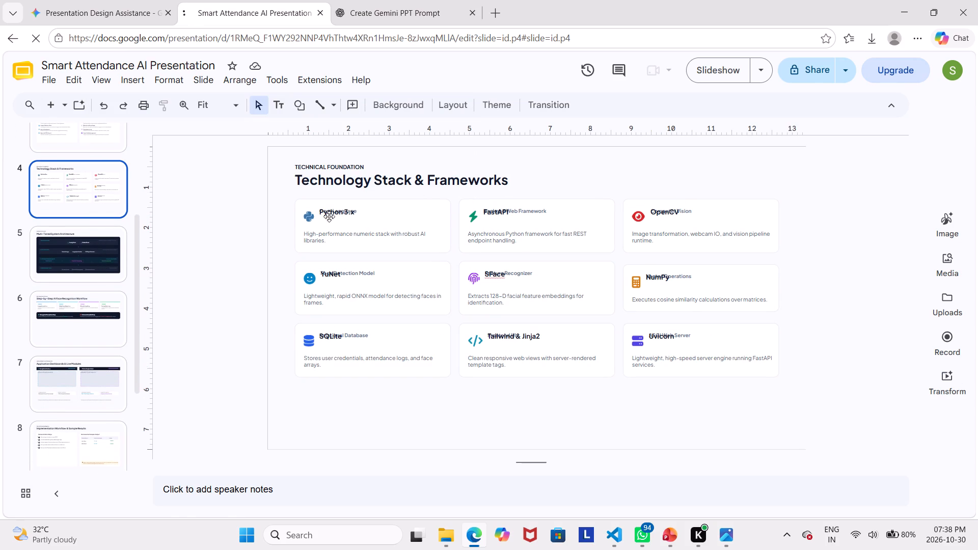
Examine slides 6 to 10, covering the recognition workflow, application dashboards, sample results, conclusion and image sources.
left_click(56, 305)
scroll(56, 305, "down", 2)
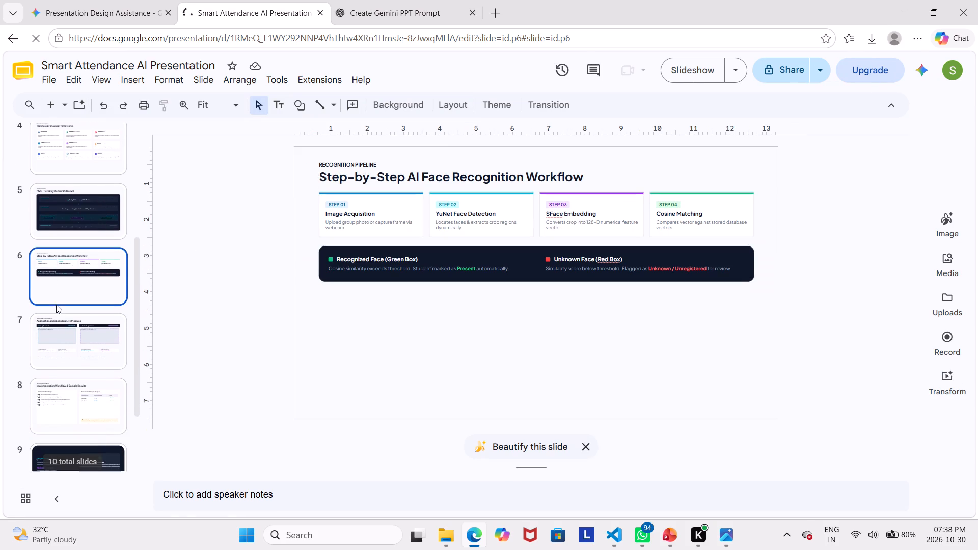
left_click(60, 327)
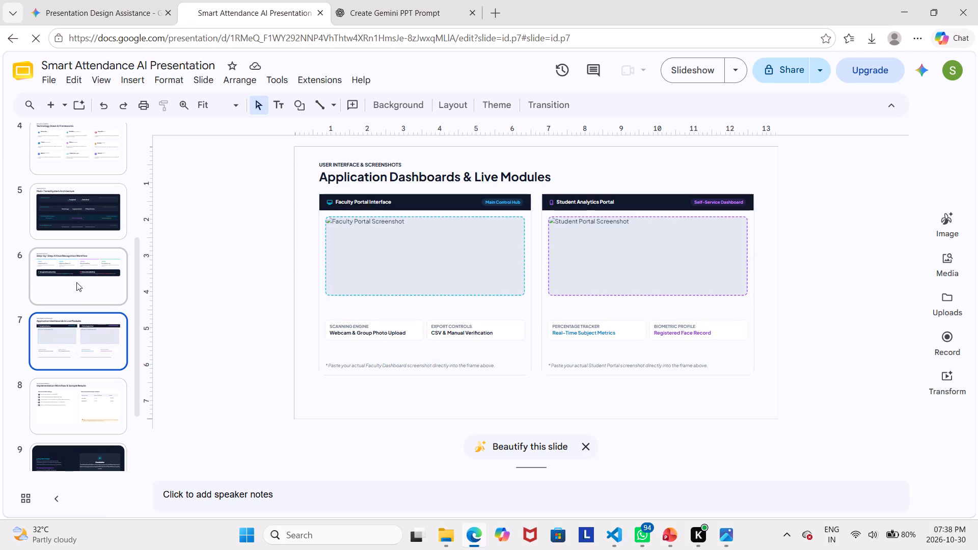
left_click(76, 282)
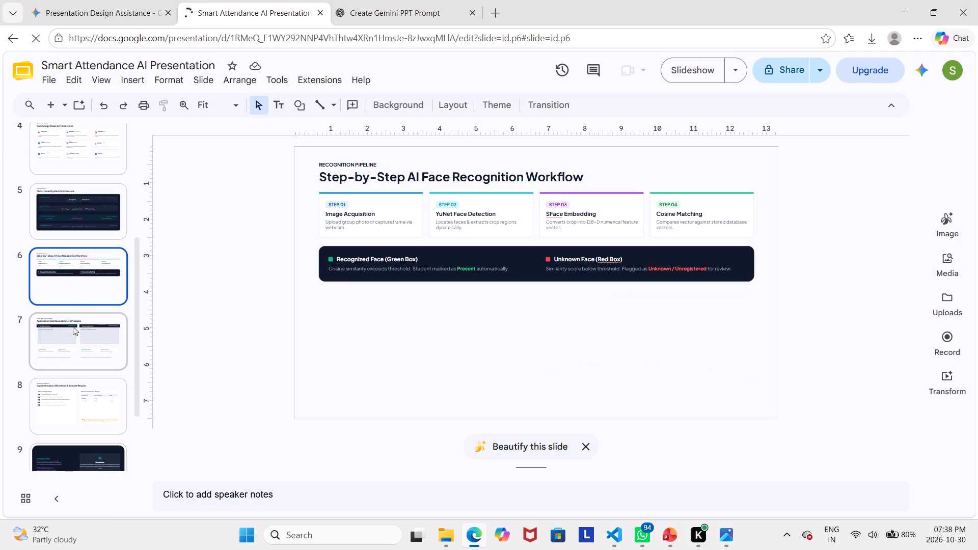
left_click(73, 326)
scroll(73, 325, "down", 5)
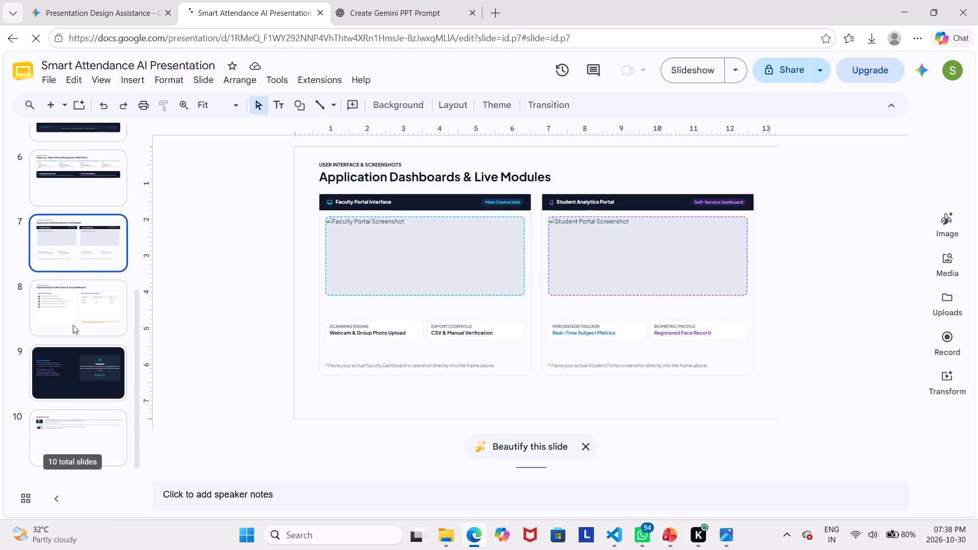
left_click(73, 325)
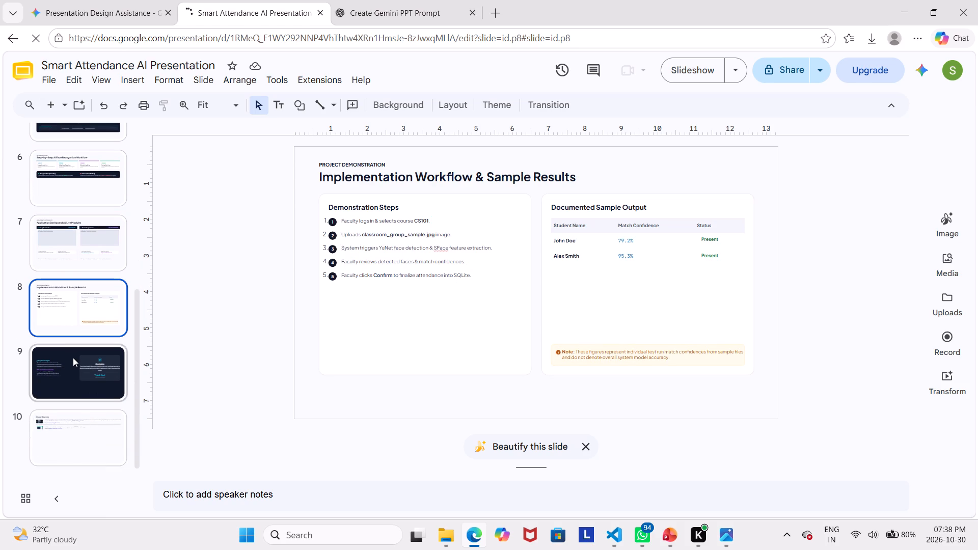
left_click(73, 358)
scroll(73, 357, "down", 5)
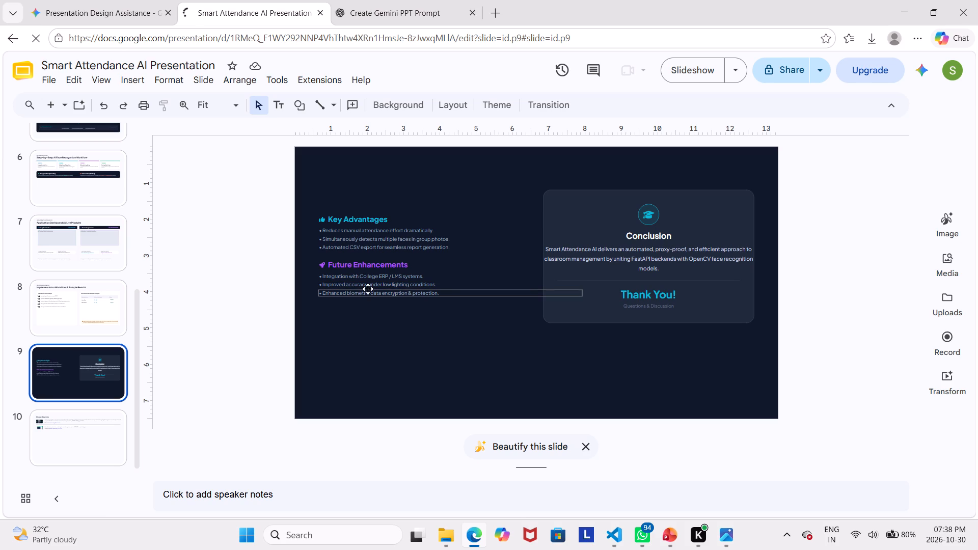
left_click(48, 427)
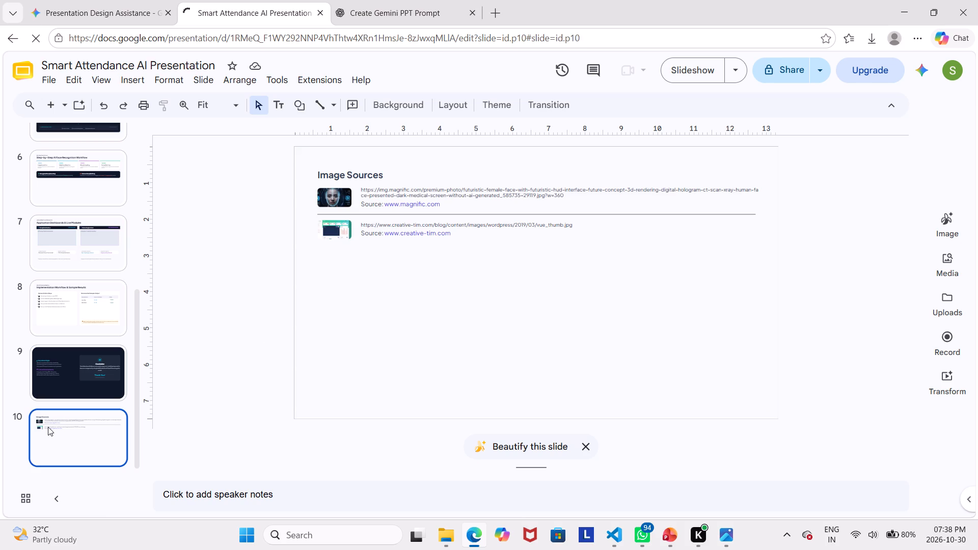
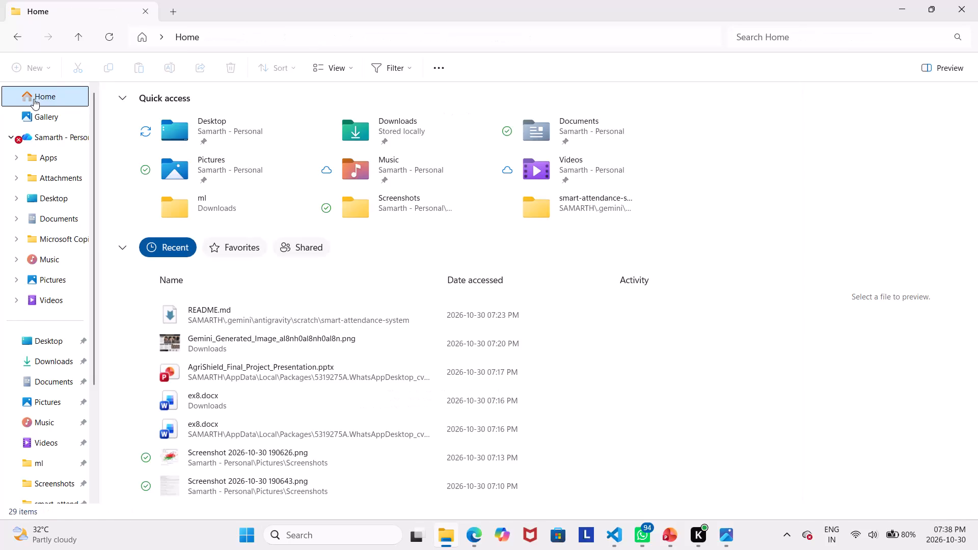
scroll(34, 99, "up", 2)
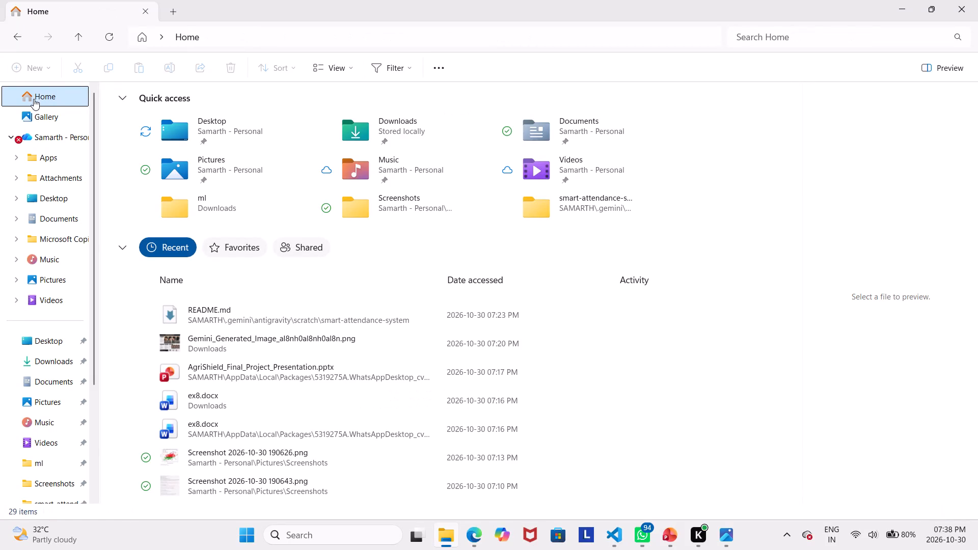
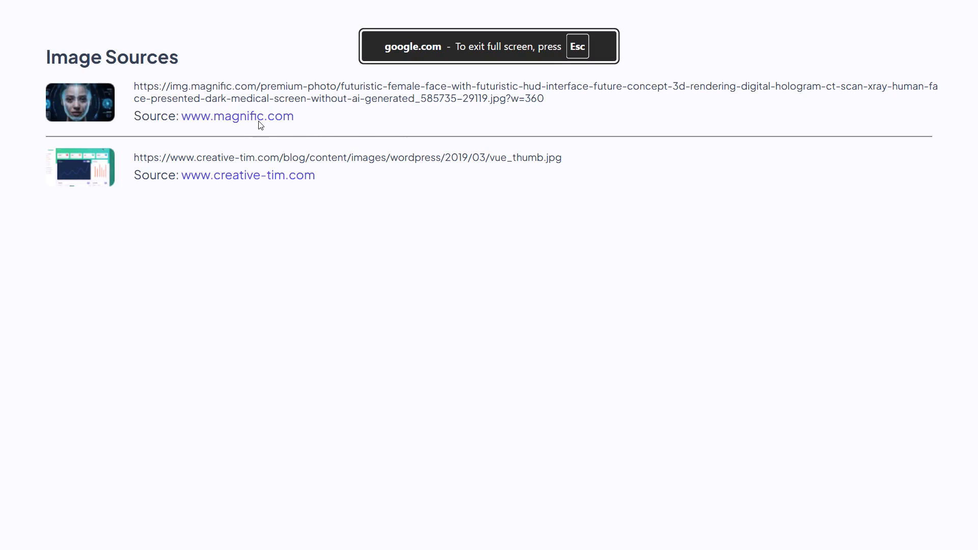
scroll(274, 143, "up", 7)
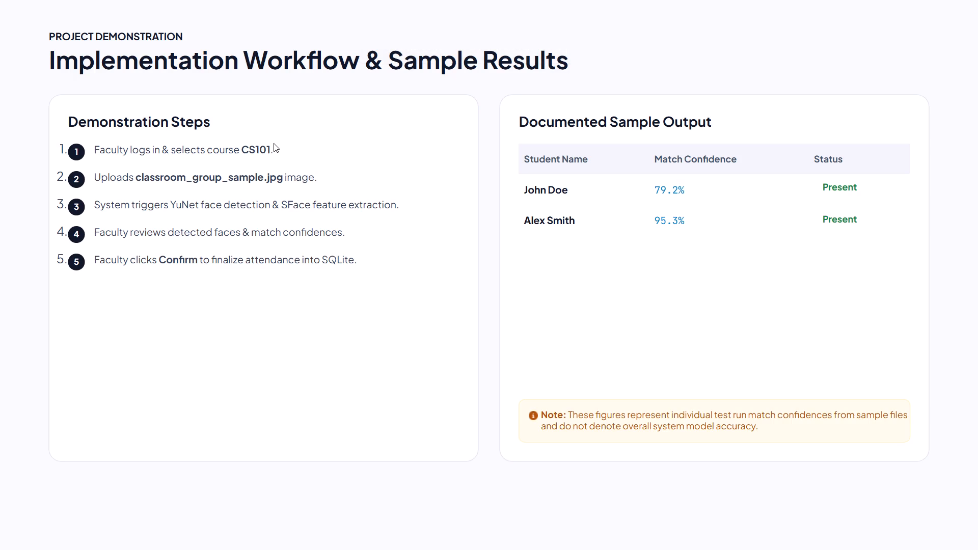
scroll(274, 143, "up", 9)
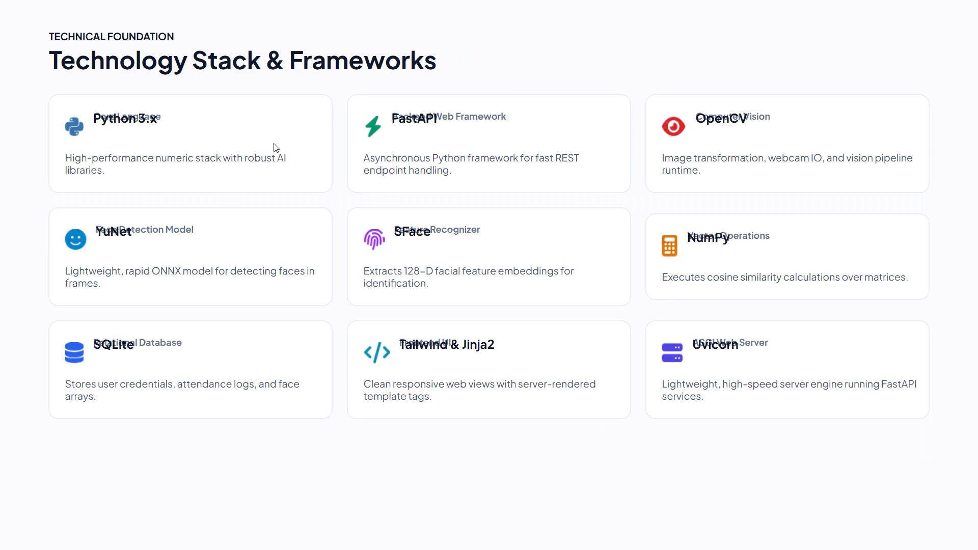
scroll(274, 143, "up", 8)
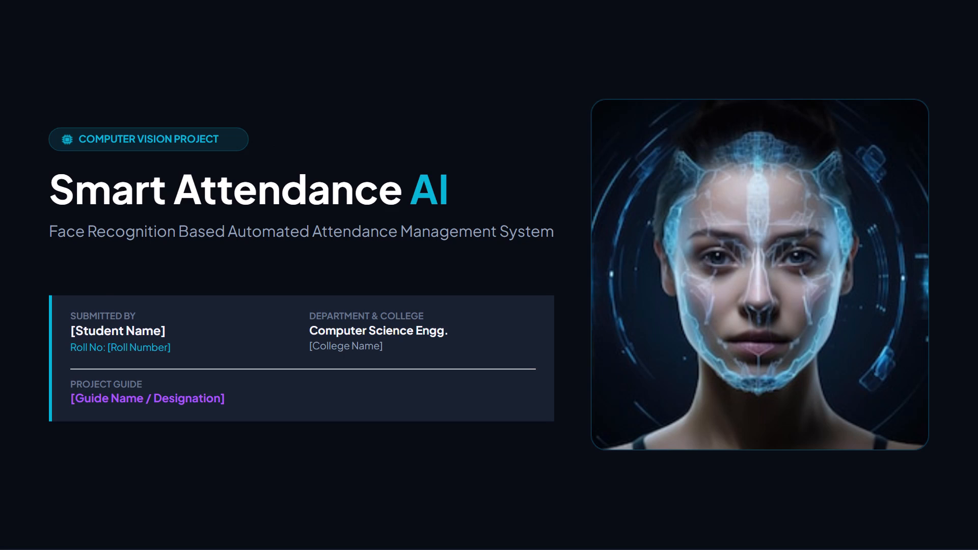
scroll(274, 143, "down", 4)
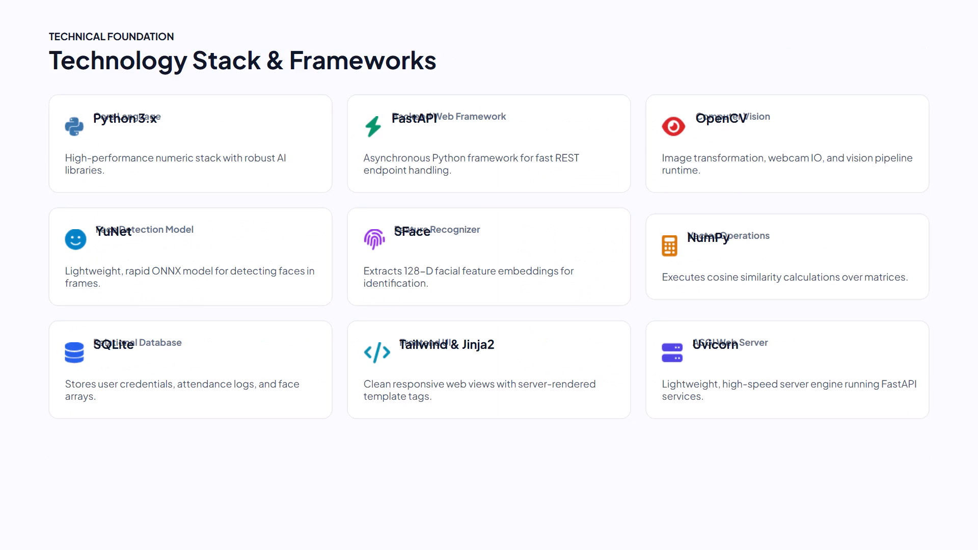
scroll(274, 143, "down", 5)
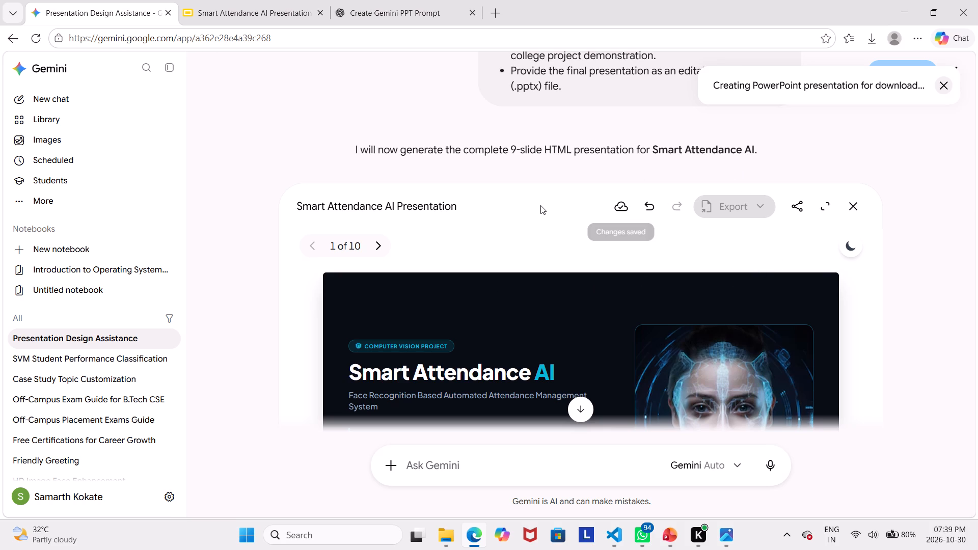
scroll(540, 205, "up", 1)
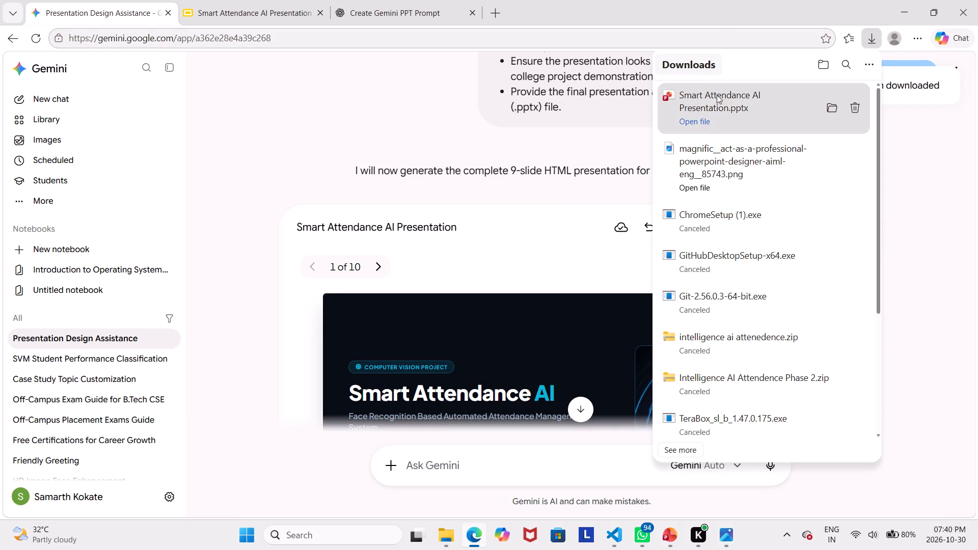
Show the downloaded Smart Attendance AI Presentation.pptx in its folder and open it in PowerPoint.
left_click(834, 109)
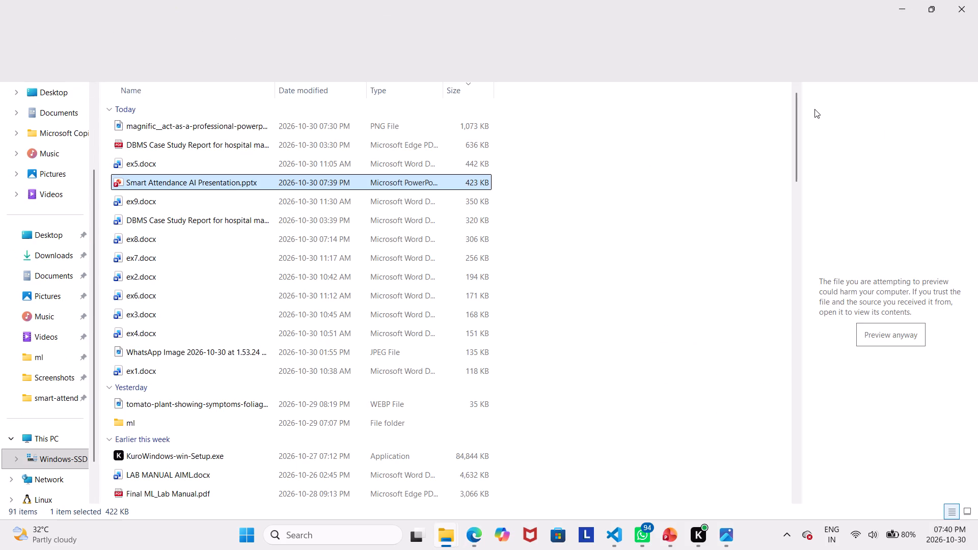
scroll(302, 323, "up", 3)
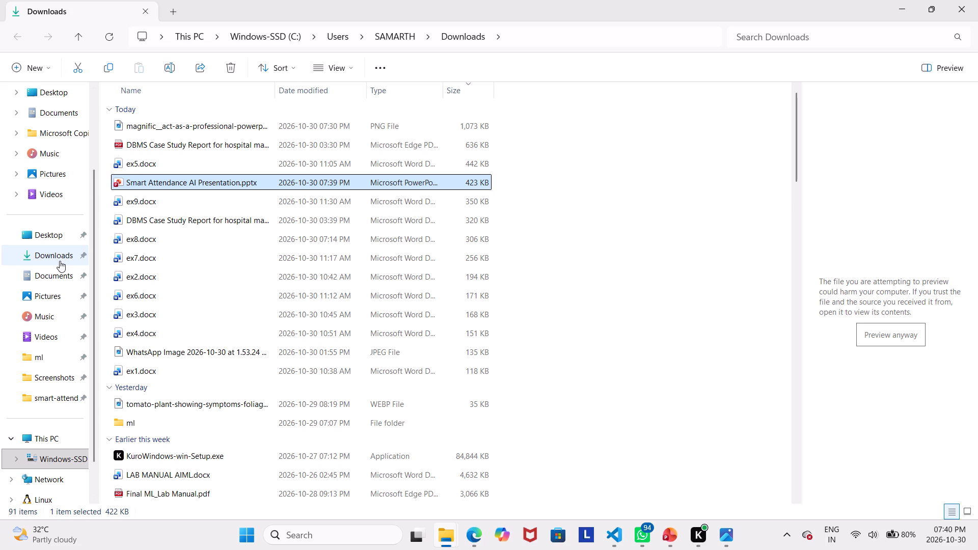
double_click(161, 185)
double_click(212, 179)
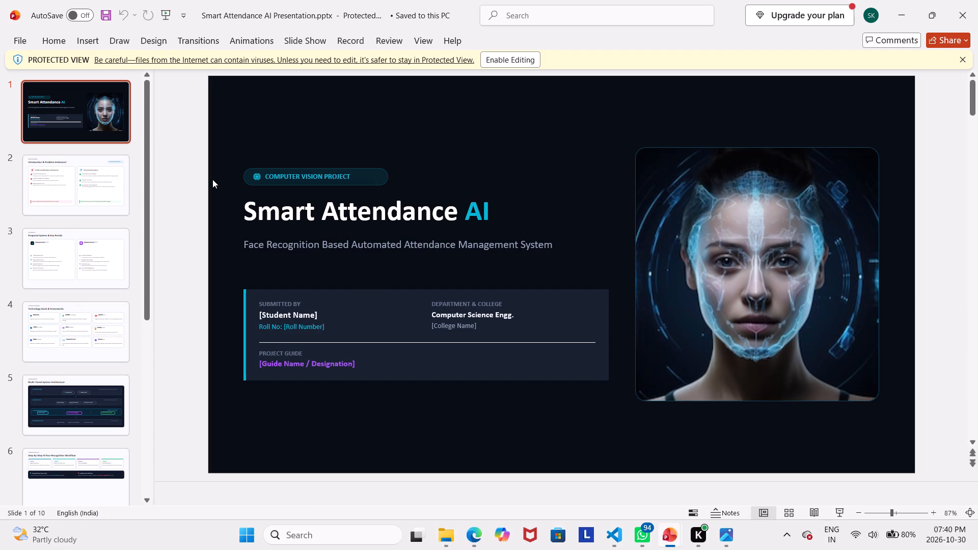
Check slides 2 to 4 of the downloaded presentation for layout, ending on the Technology Stack & Frameworks slide.
left_click(107, 179)
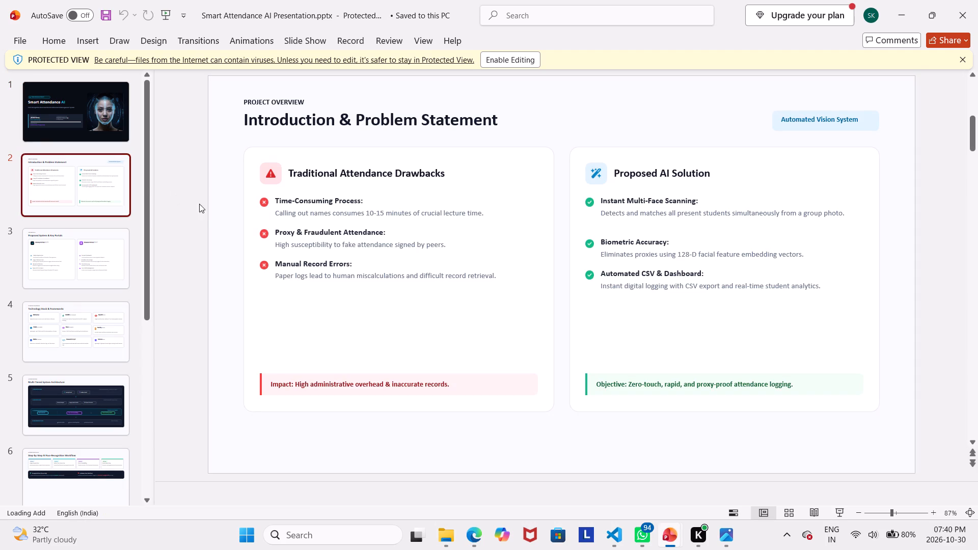
left_click(89, 262)
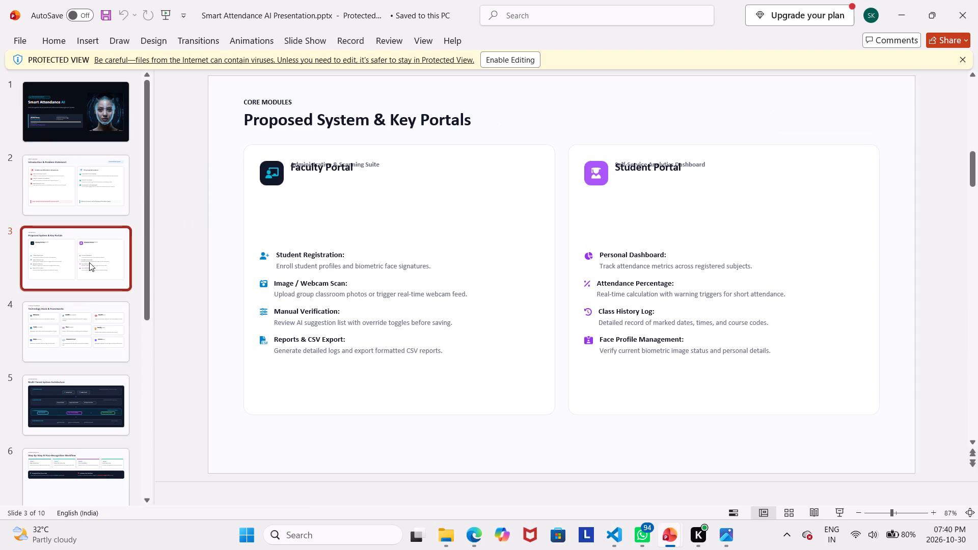
left_click(71, 315)
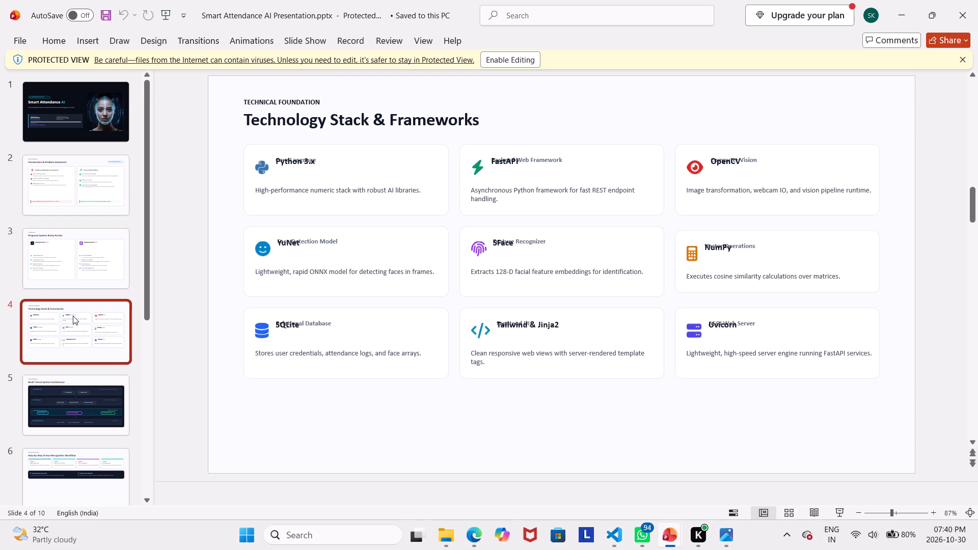
scroll(76, 313, "down", 1)
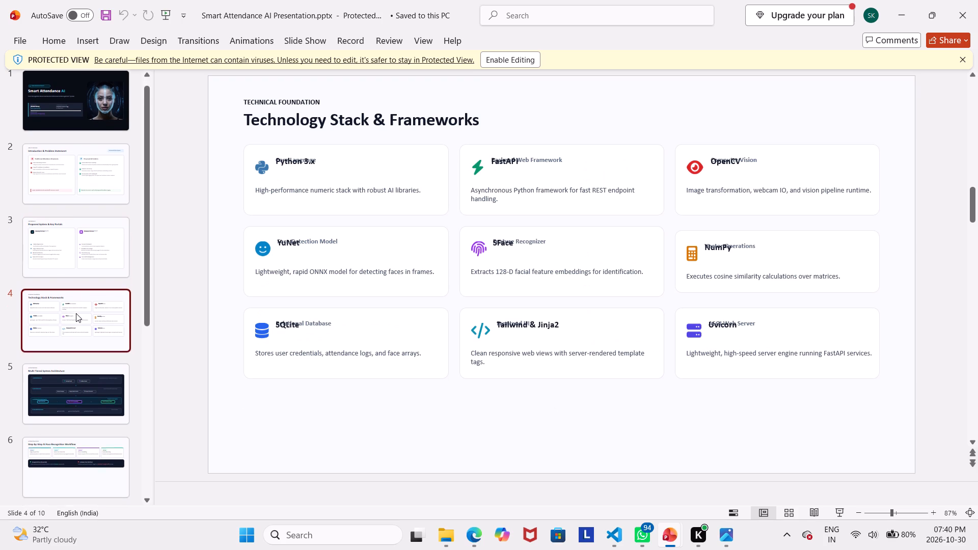
scroll(77, 313, "down", 5)
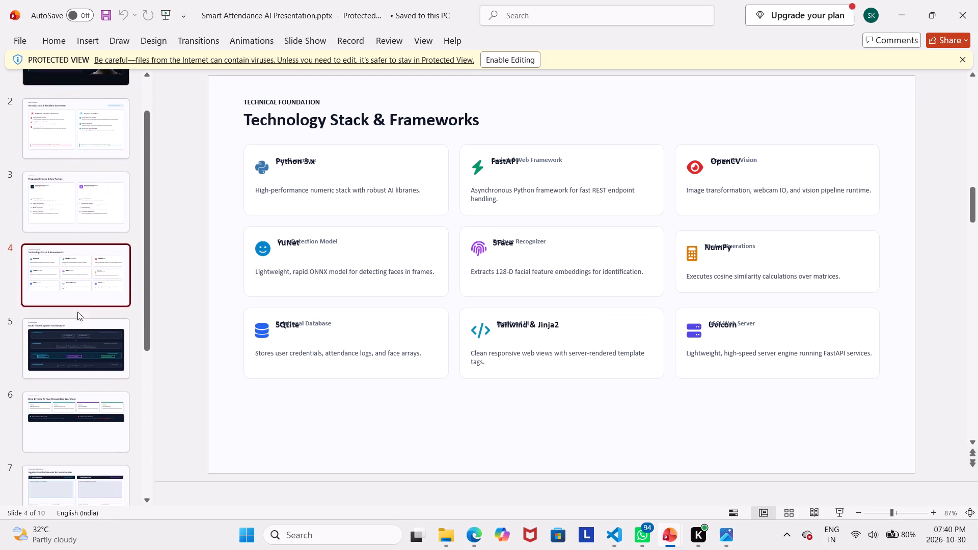
scroll(77, 312, "down", 2)
scroll(177, 312, "down", 3)
scroll(195, 305, "up", 3)
left_click(70, 251)
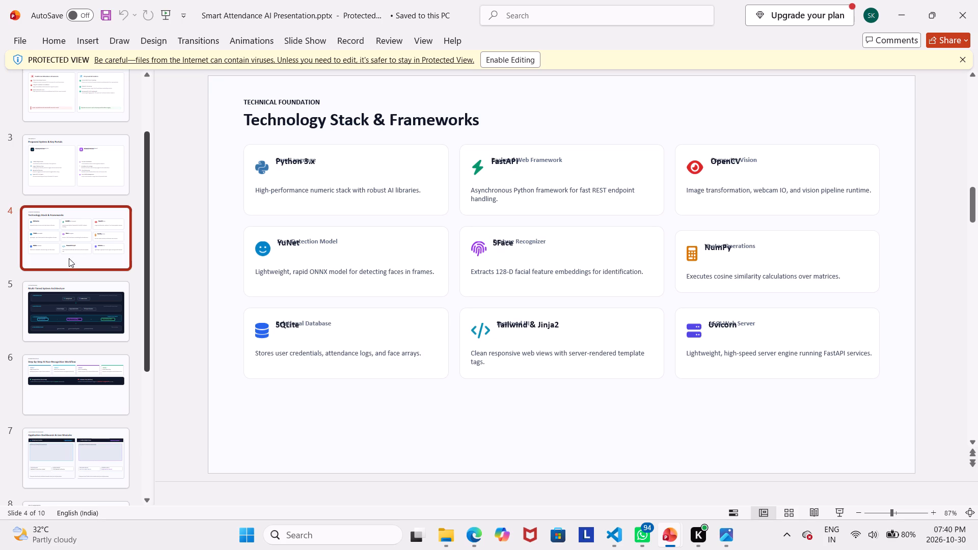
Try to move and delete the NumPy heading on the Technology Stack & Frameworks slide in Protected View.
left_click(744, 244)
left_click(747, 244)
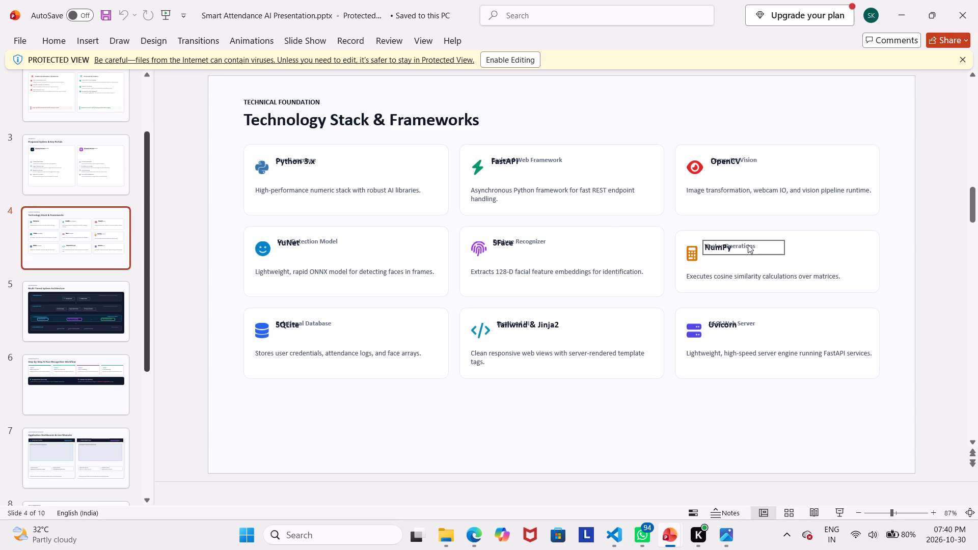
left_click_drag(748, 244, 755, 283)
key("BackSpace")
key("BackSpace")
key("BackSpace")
Enable editing for the presentation and dismiss the embedded fonts notice.
left_click(514, 55)
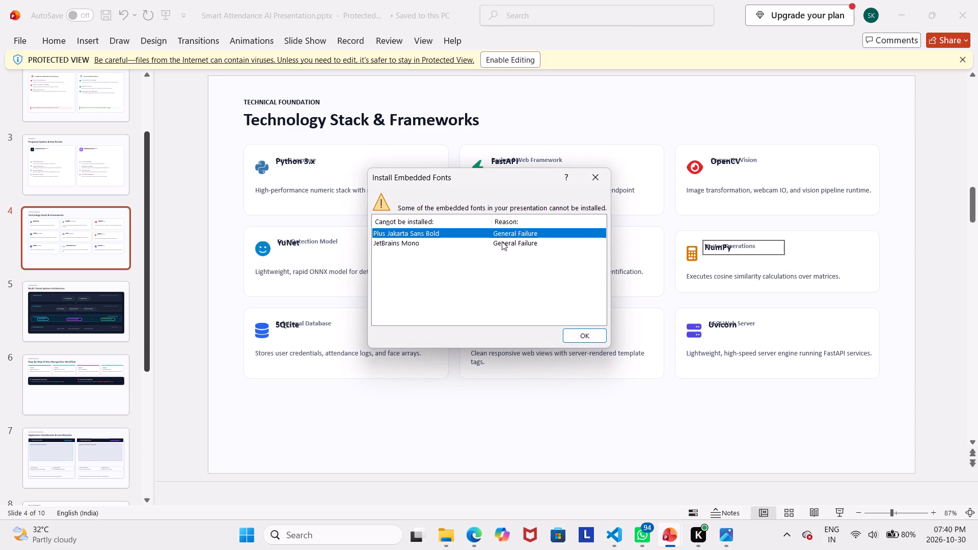
left_click(502, 241)
left_click(585, 336)
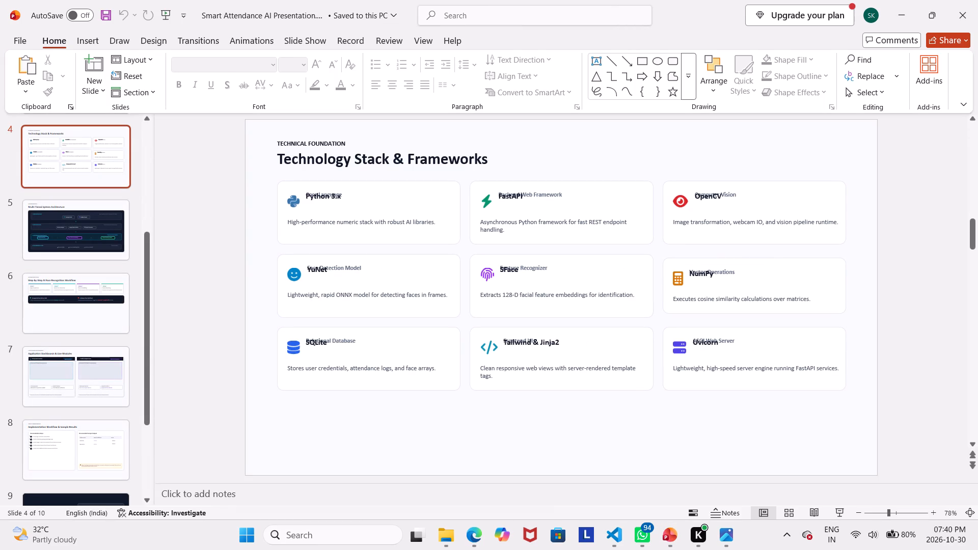
Delete the NumPy heading overlapping the Vector Operations subtitle on slide 4.
left_click(732, 270)
key("BackSpace")
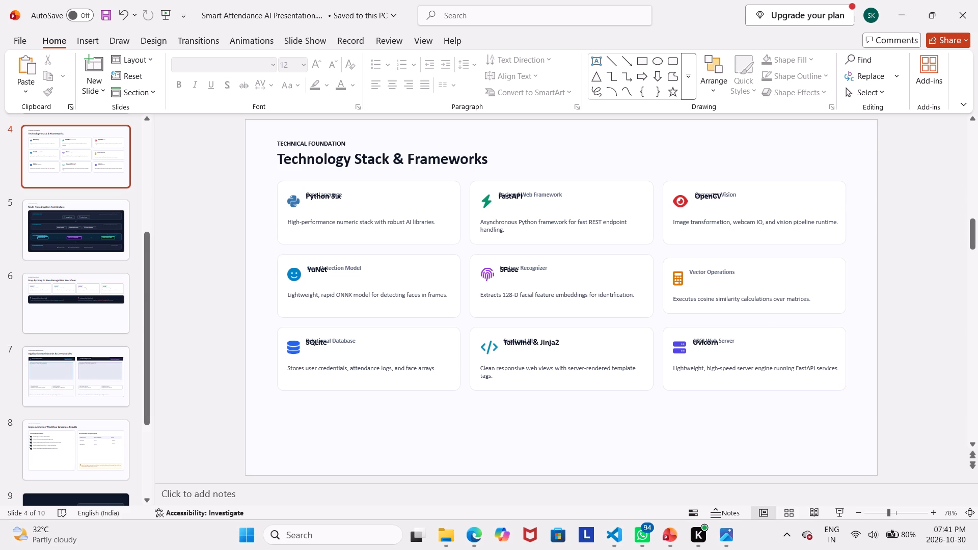
Delete the Uvicorn heading text overlapping the ASGI Web Server subtitle on slide 4.
left_click(712, 344)
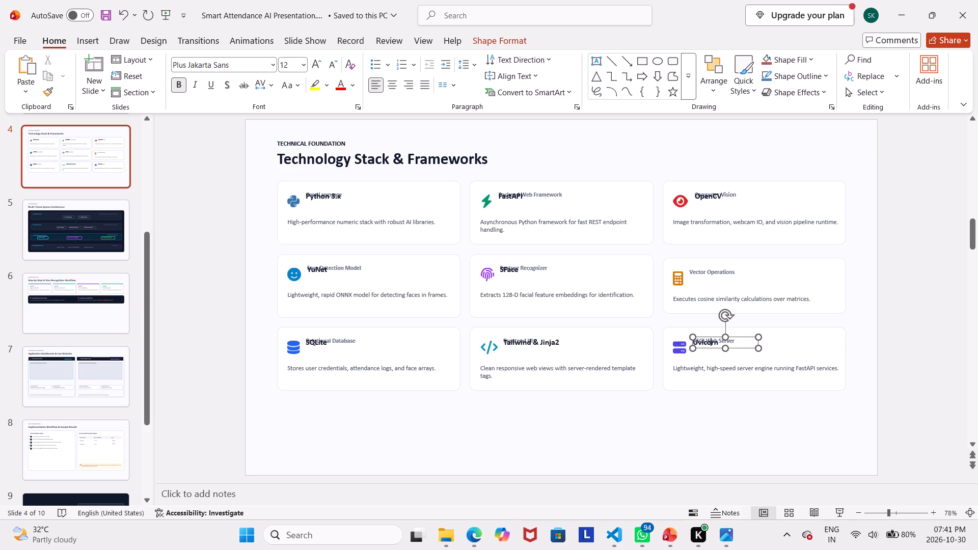
key("BackSpace")
key("BackSpace")
key("BackSpace")
key("BackSpace")
key("BackSpace")
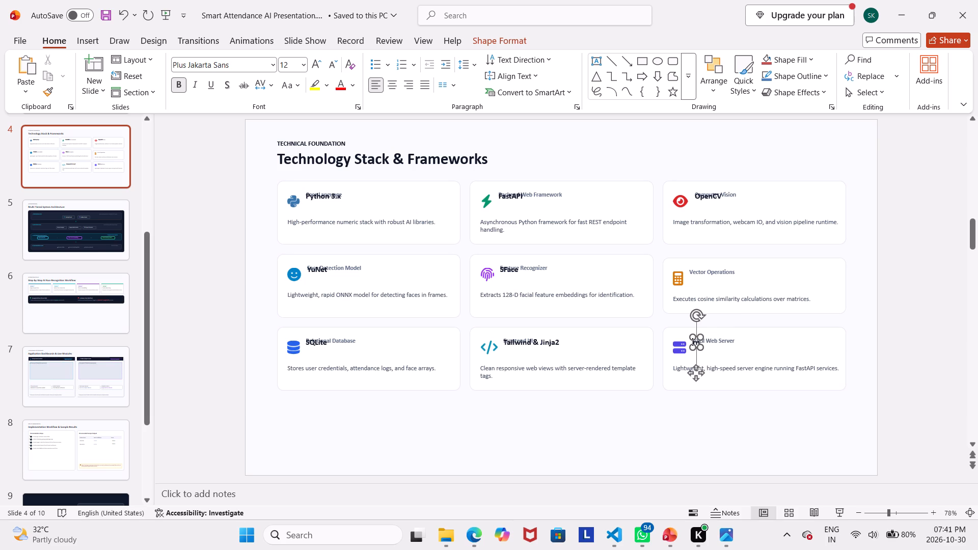
key("Right")
key("Right")
key("BackSpace")
key("BackSpace")
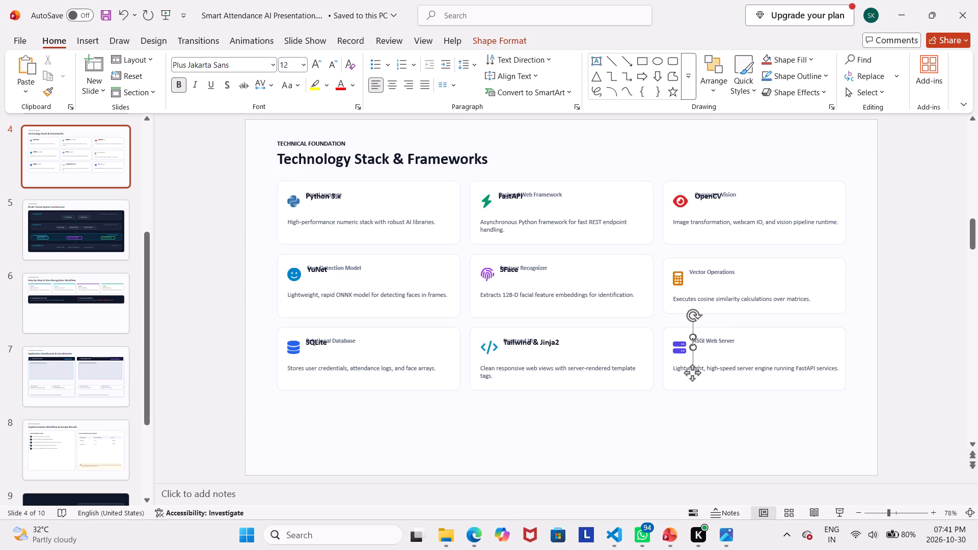
key("BackSpace")
left_click(740, 343)
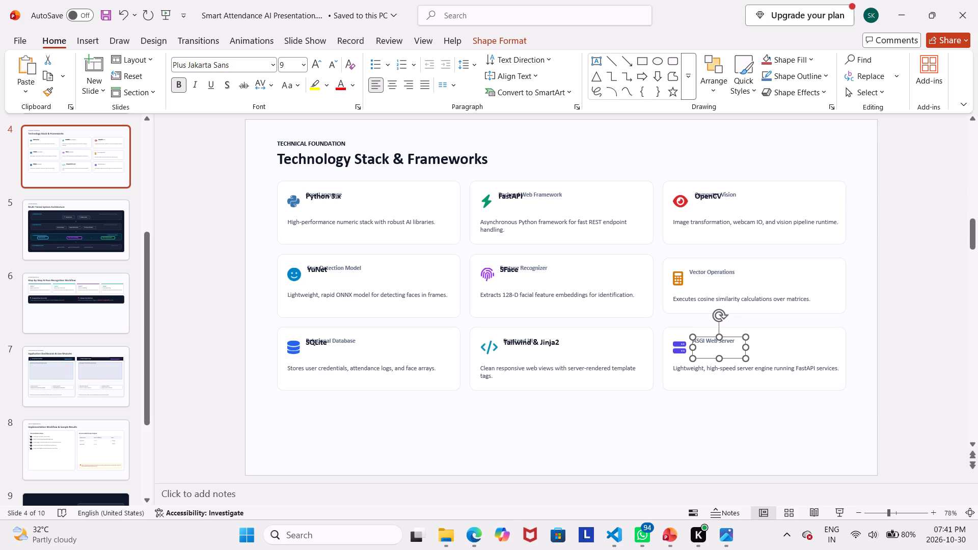
Move the OpenCV heading down so it sits below the Computer Vision subtitle on slide 4.
left_click(703, 194)
left_click_drag(705, 196, 704, 207)
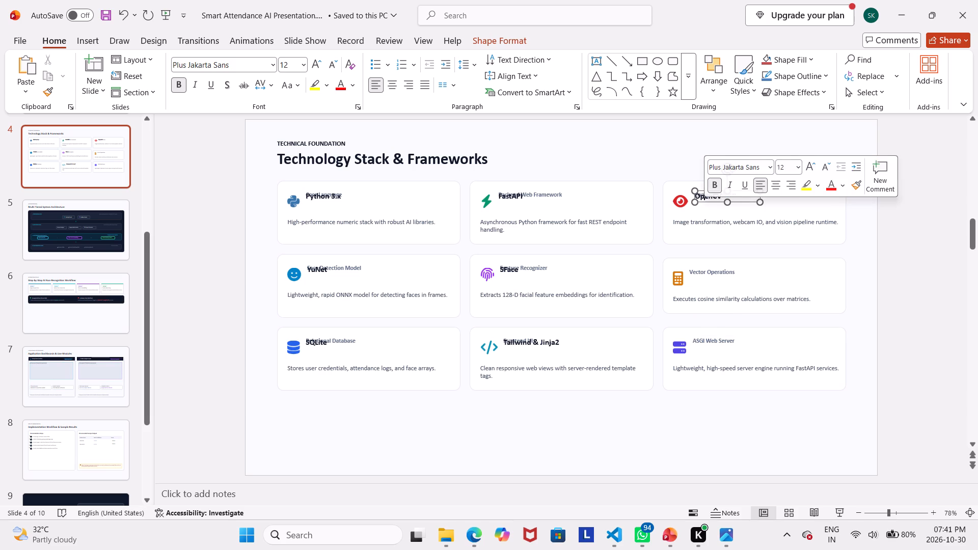
left_click(717, 212)
left_click(721, 198)
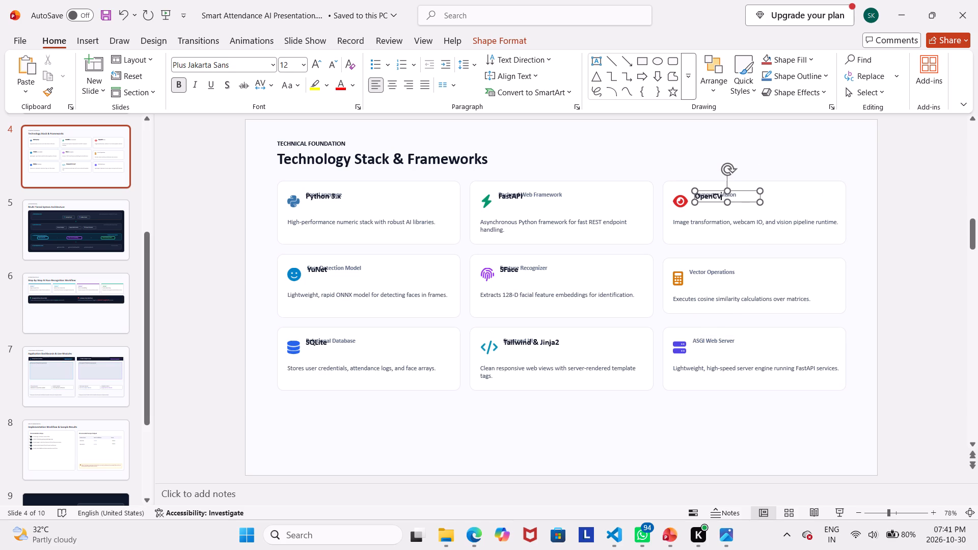
left_click_drag(728, 202, 728, 212)
left_click_drag(729, 195, 729, 201)
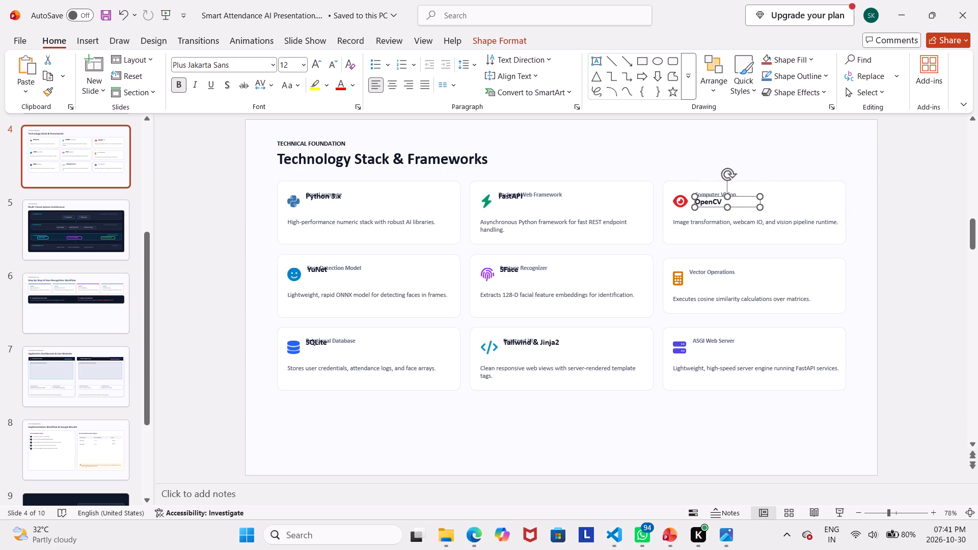
left_click(729, 213)
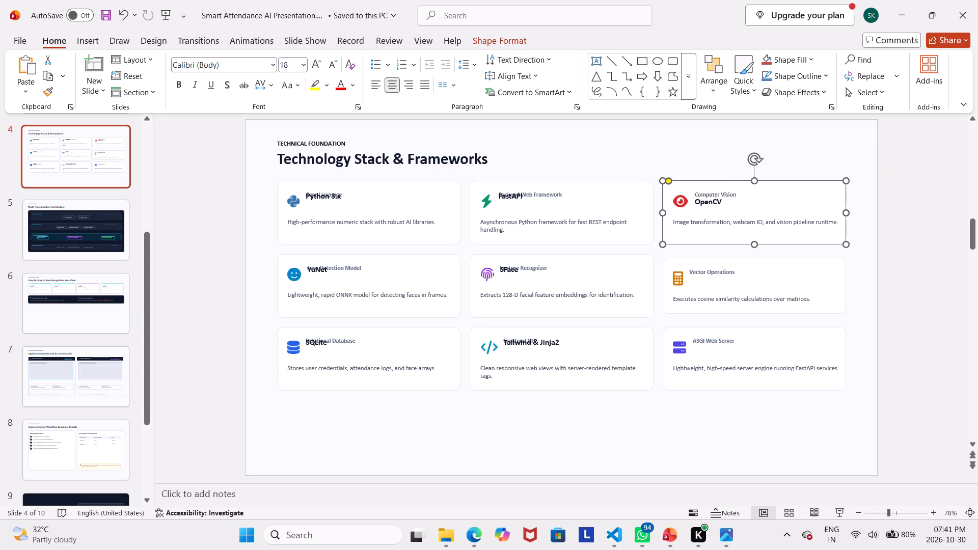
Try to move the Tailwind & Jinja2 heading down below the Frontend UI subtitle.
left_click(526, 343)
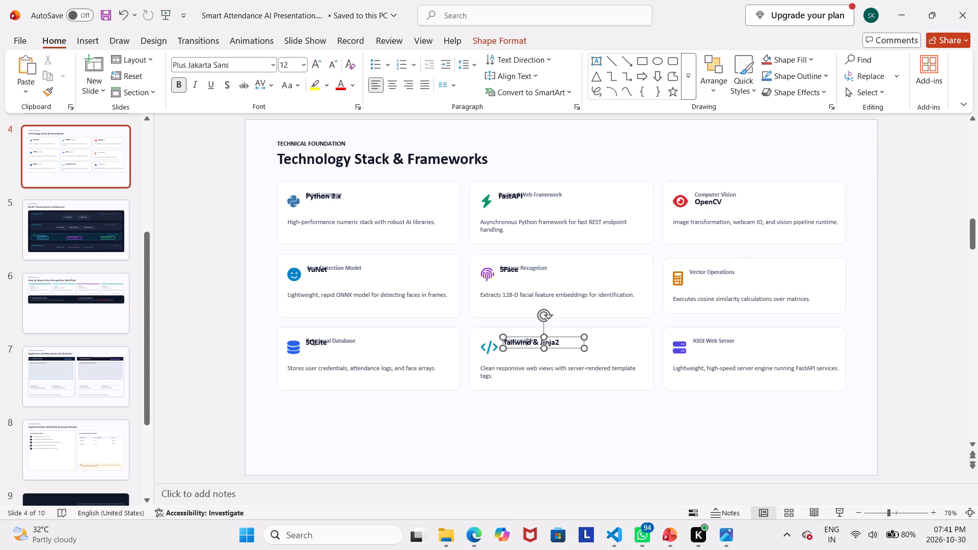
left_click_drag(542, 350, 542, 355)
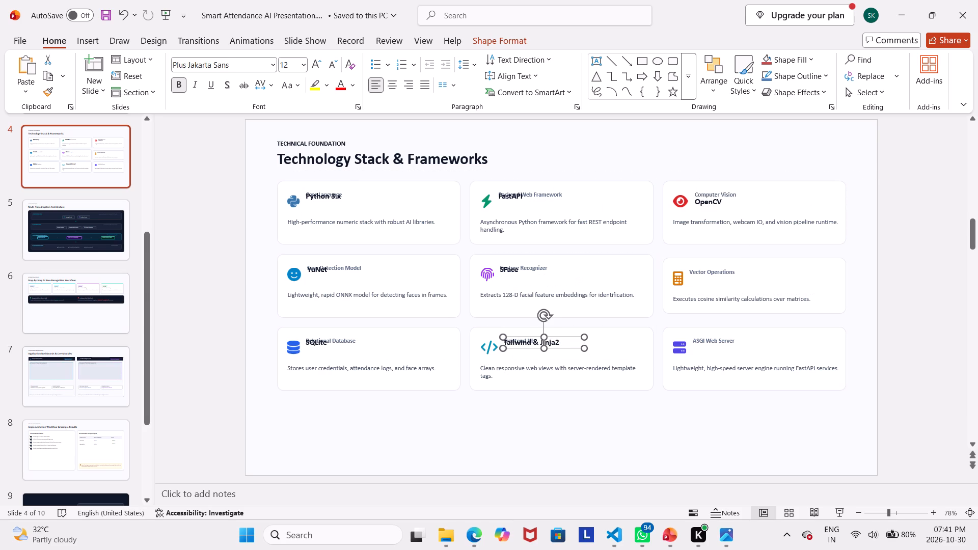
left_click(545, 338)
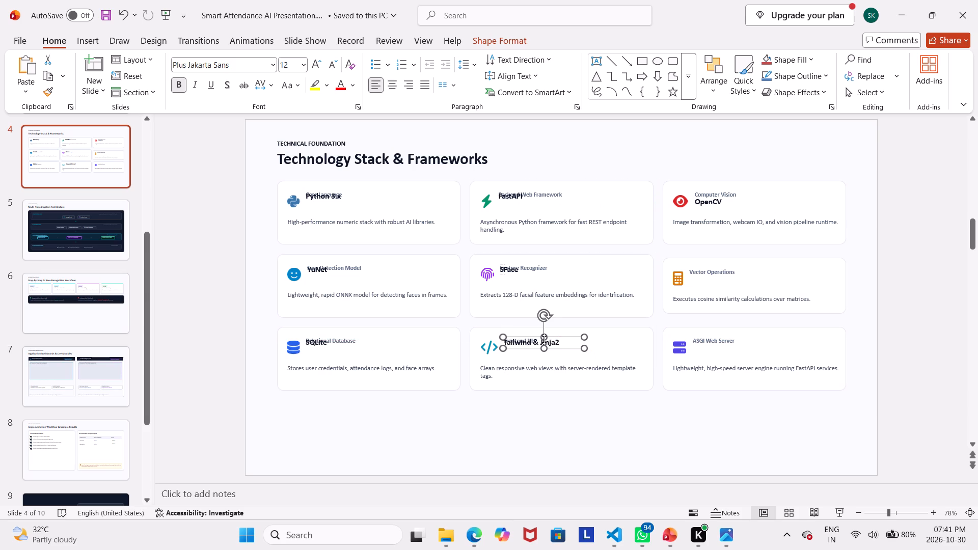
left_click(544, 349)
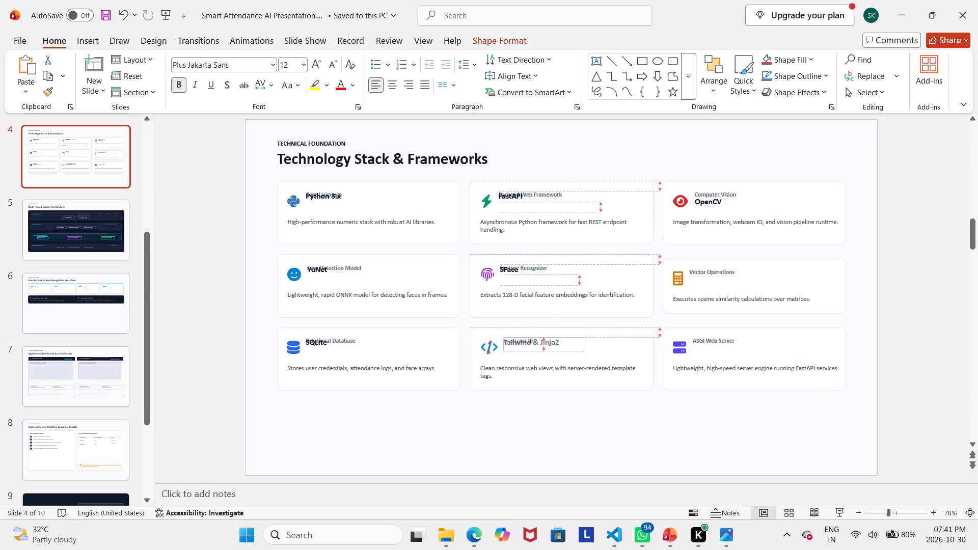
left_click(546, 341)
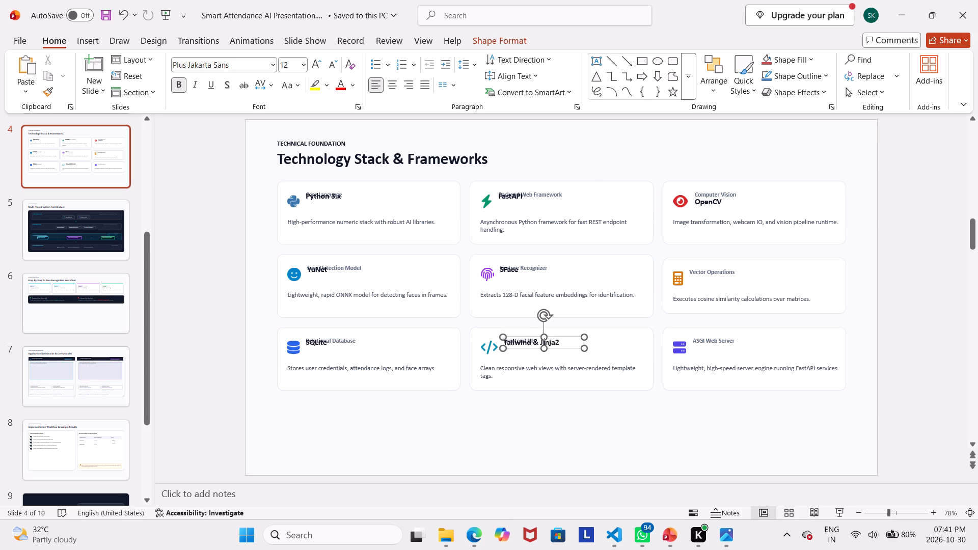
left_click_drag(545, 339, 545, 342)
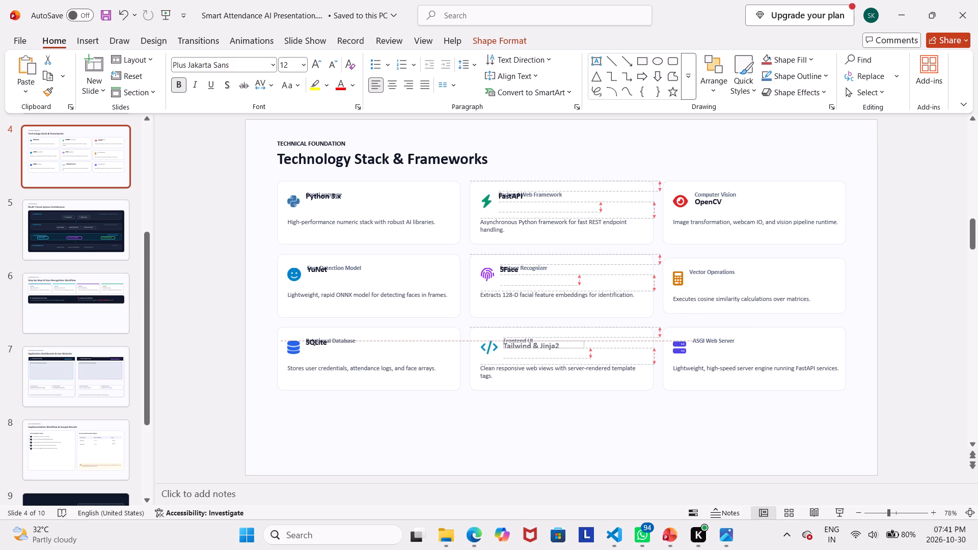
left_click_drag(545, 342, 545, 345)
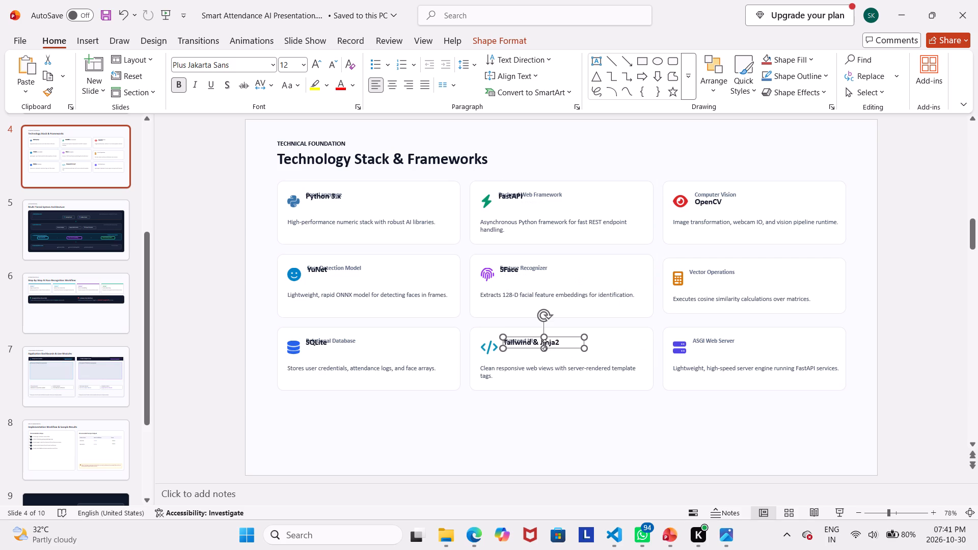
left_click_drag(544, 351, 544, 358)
Move the SQLite heading down so it sits below the Relational Database subtitle.
left_click(318, 342)
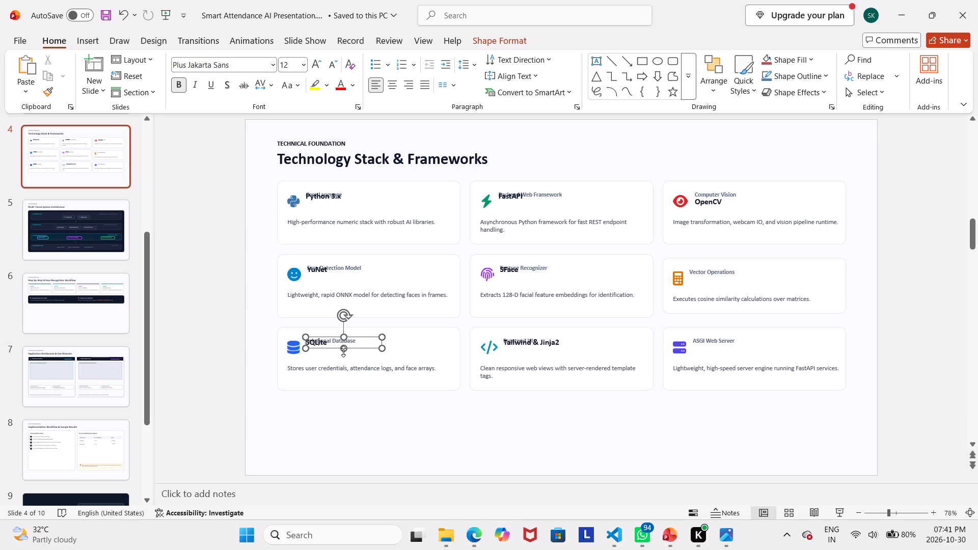
left_click(343, 351)
left_click_drag(364, 344, 364, 349)
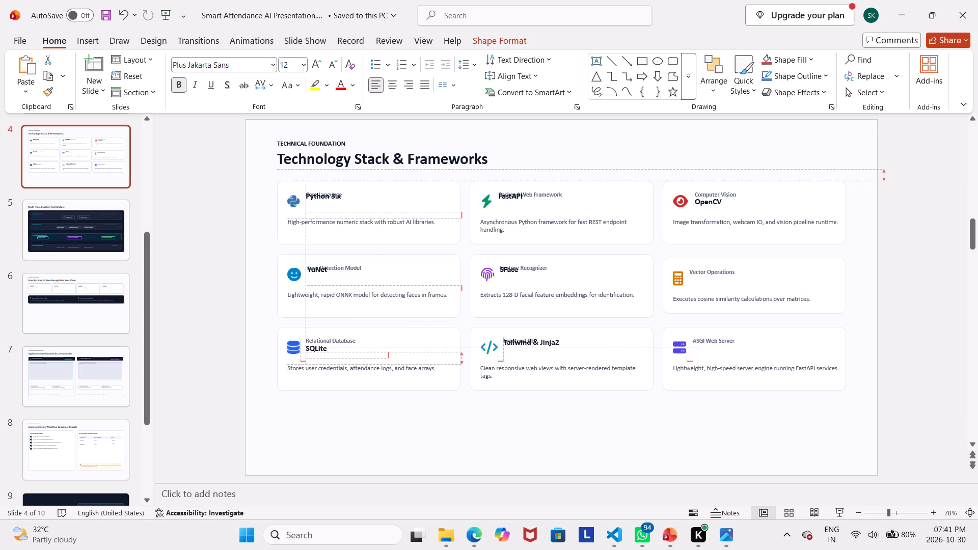
left_click_drag(364, 349, 363, 350)
left_click(401, 343)
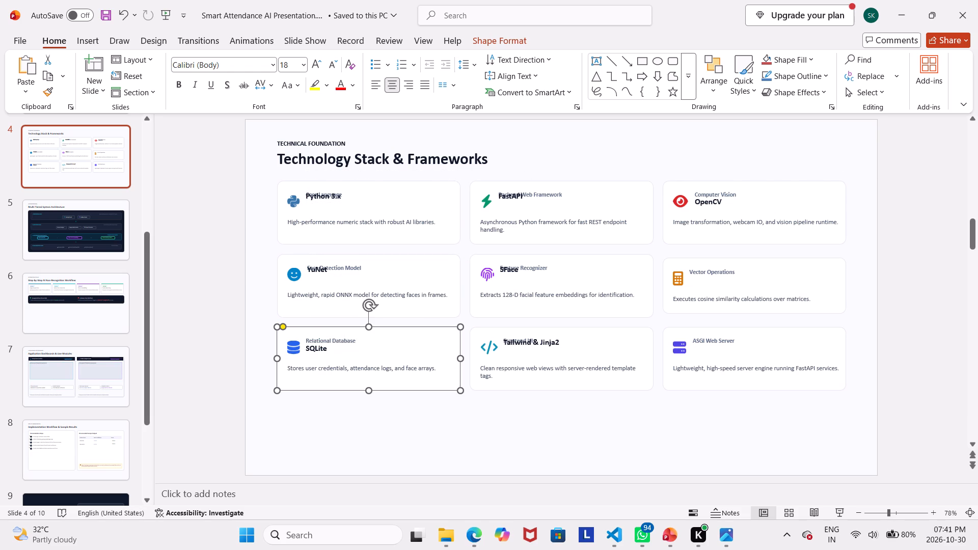
Move the YuNet heading down so it sits below the Face Detection Model subtitle.
left_click(319, 269)
left_click_drag(373, 269, 372, 272)
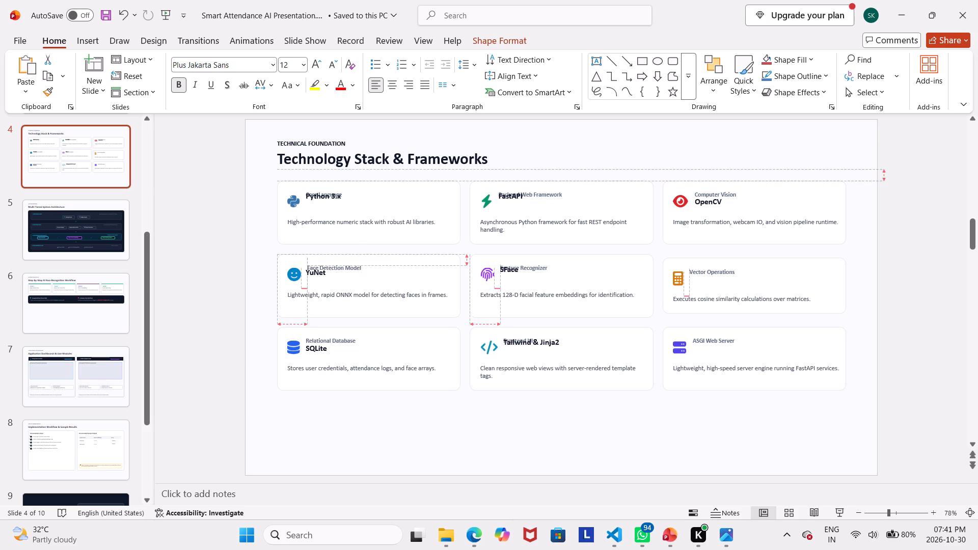
left_click_drag(372, 272, 371, 276)
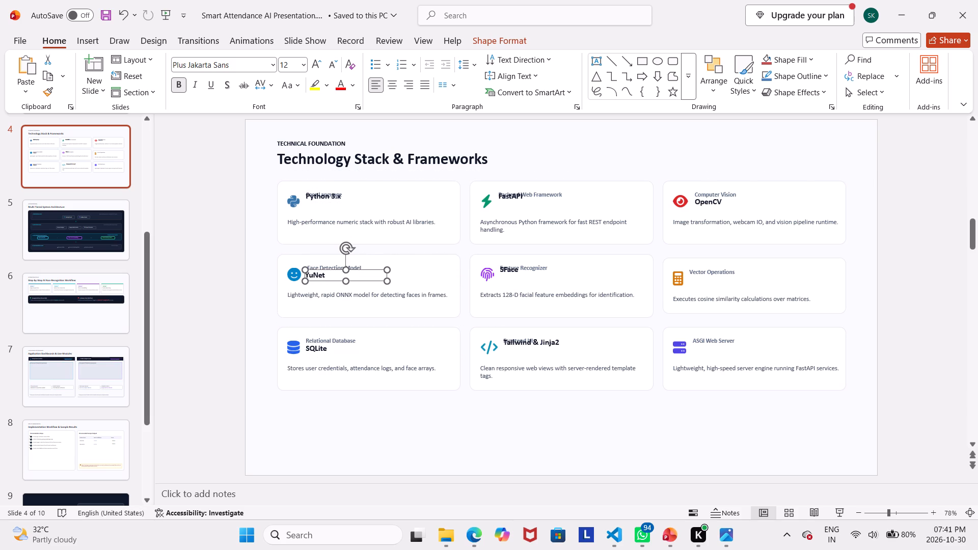
left_click(413, 263)
Move the Python 3.x heading down so it sits below the Core Language subtitle.
left_click(331, 196)
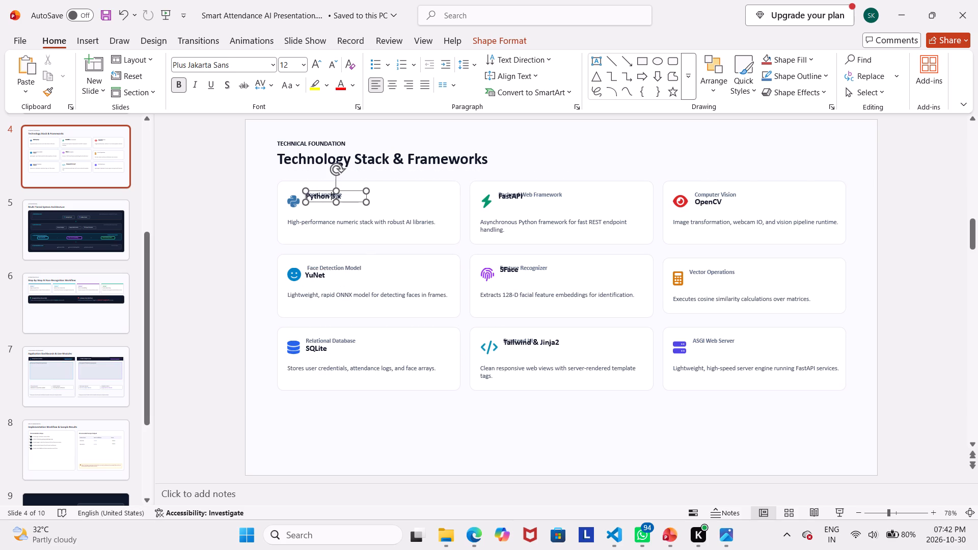
left_click_drag(357, 196, 356, 199)
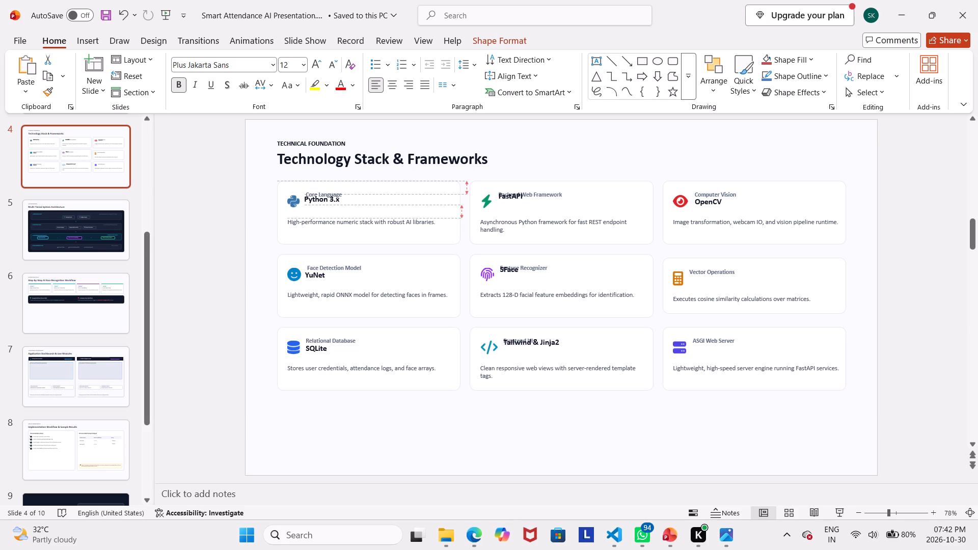
left_click_drag(356, 199, 359, 204)
left_click(359, 204)
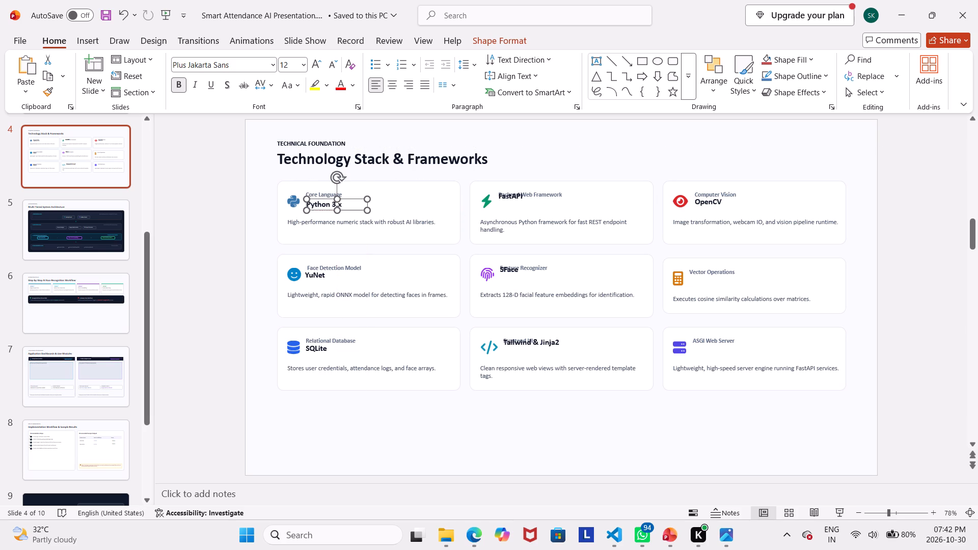
left_click(393, 204)
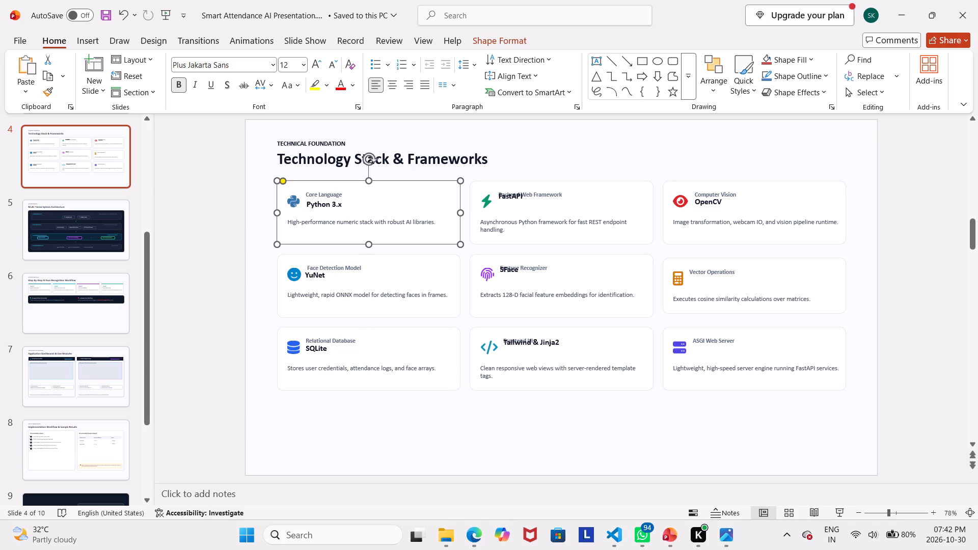
Move the FastAPI heading down so it sits below the Backend Web Framework subtitle.
left_click(509, 196)
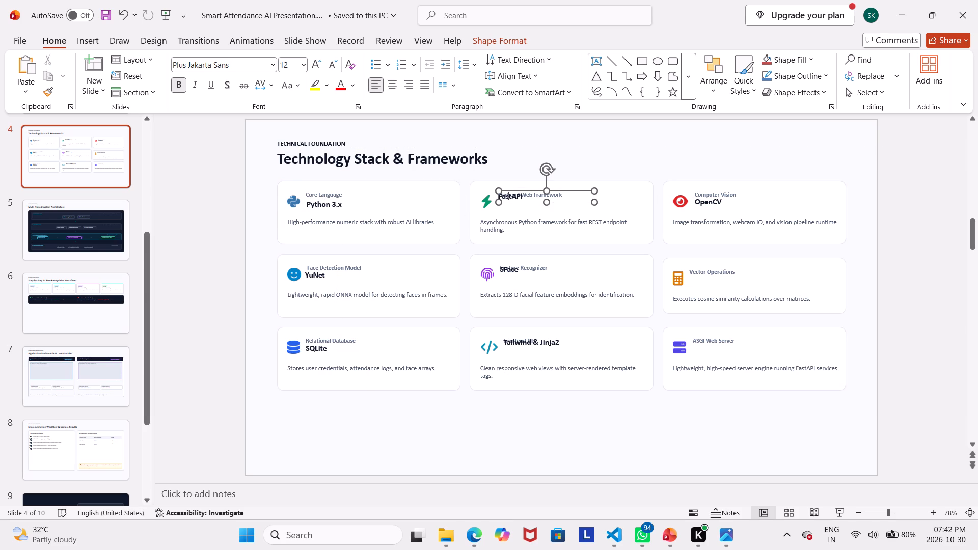
left_click_drag(572, 194, 570, 200)
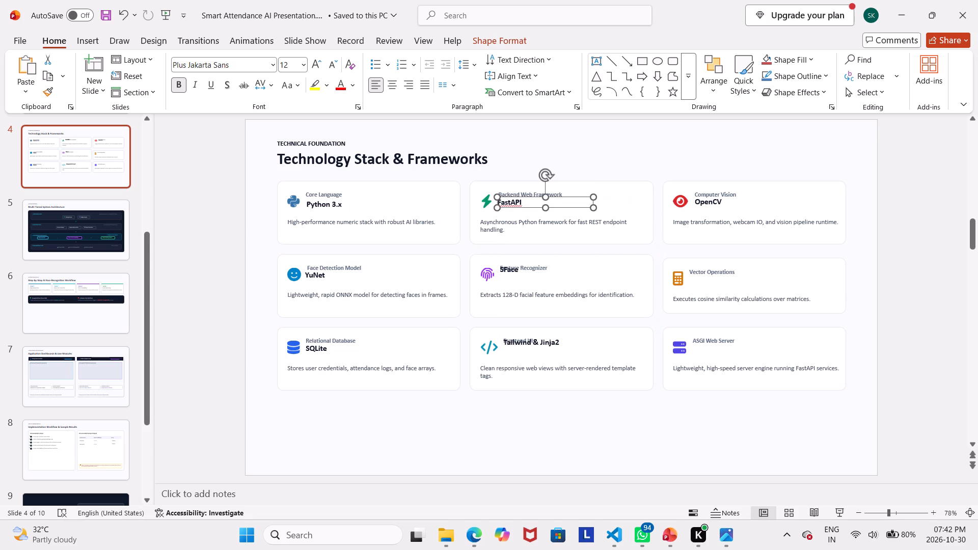
left_click(558, 232)
Move the SFace heading down so it sits below the Feature Recognizer subtitle.
left_click(521, 267)
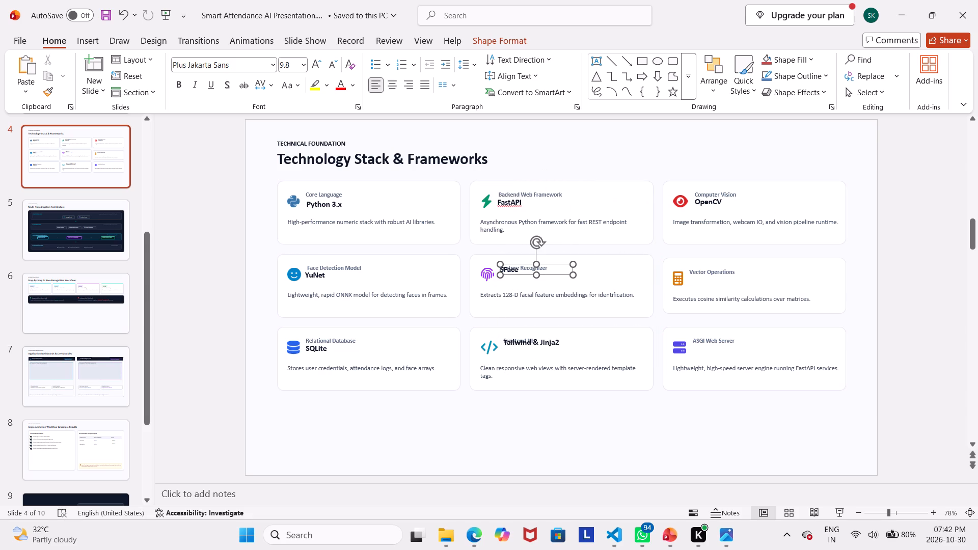
left_click_drag(556, 269, 556, 273)
left_click(545, 291)
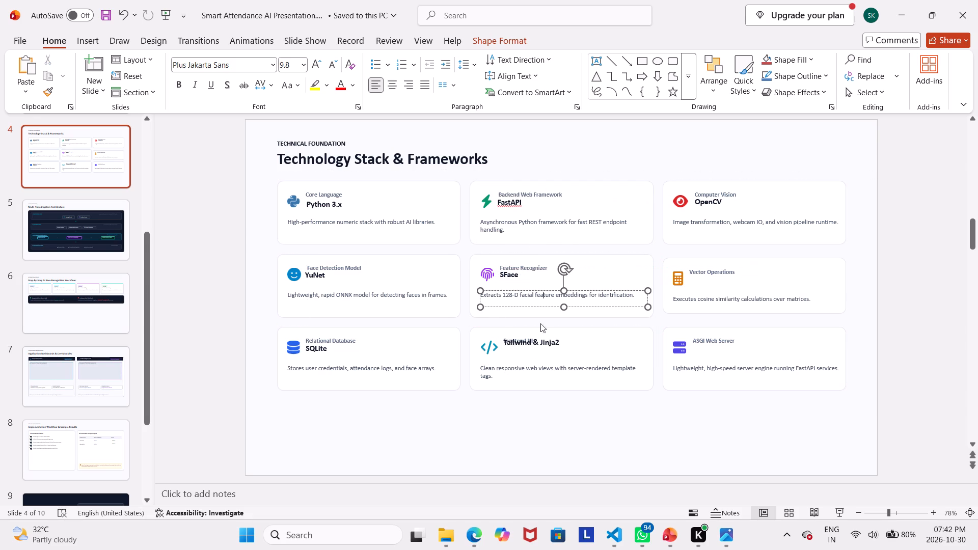
Move the Tailwind & Jinja2 heading down so it sits below the Frontend UI subtitle.
left_click(536, 343)
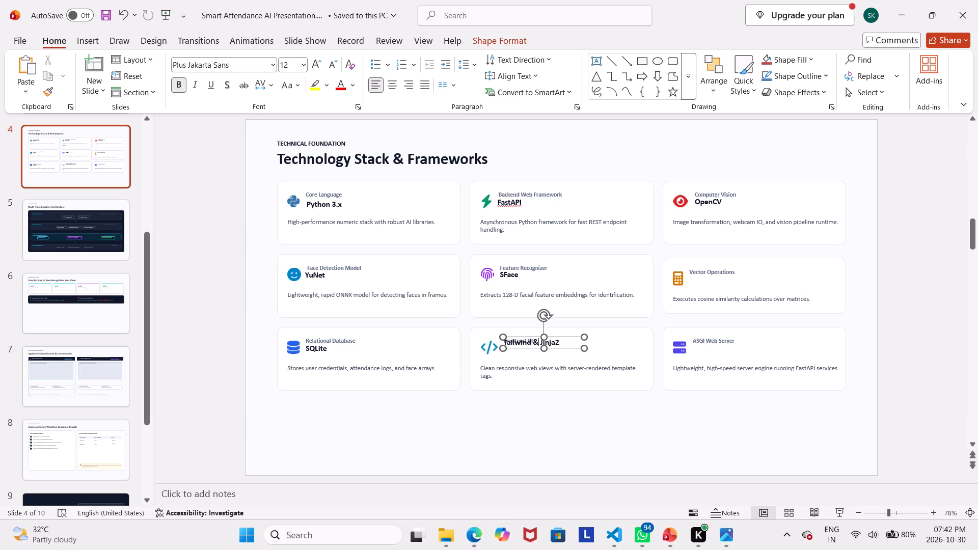
left_click_drag(567, 343, 566, 349)
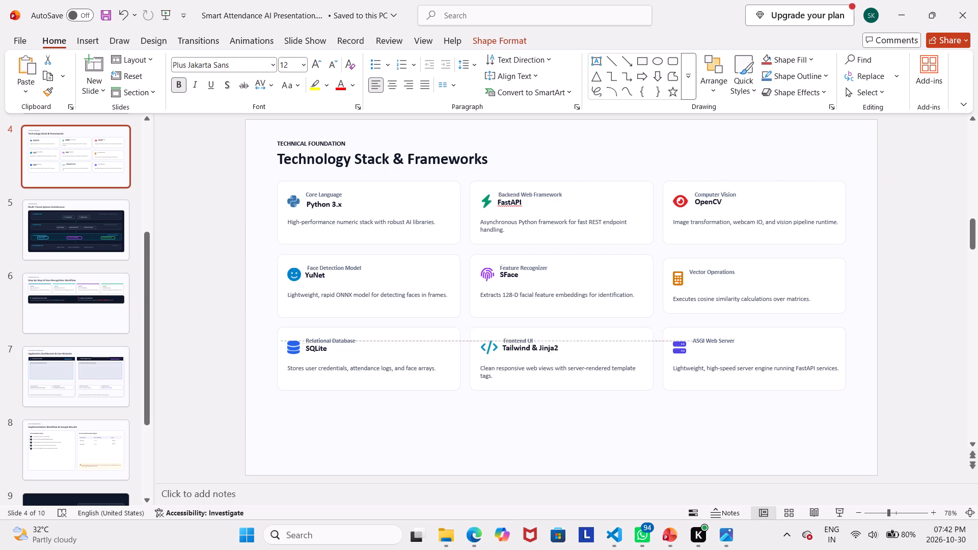
left_click_drag(566, 349, 566, 350)
left_click(599, 351)
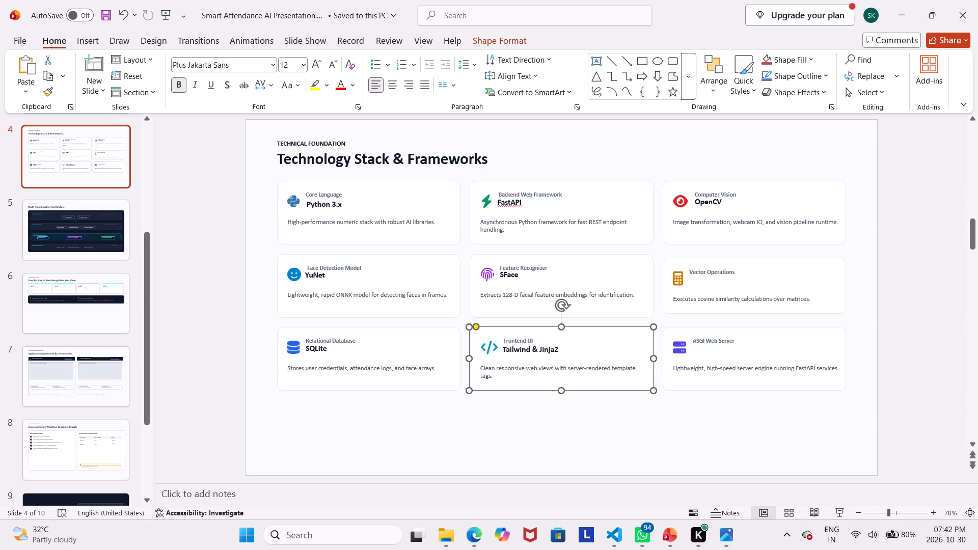
left_click(474, 543)
scroll(515, 389, "down", 1)
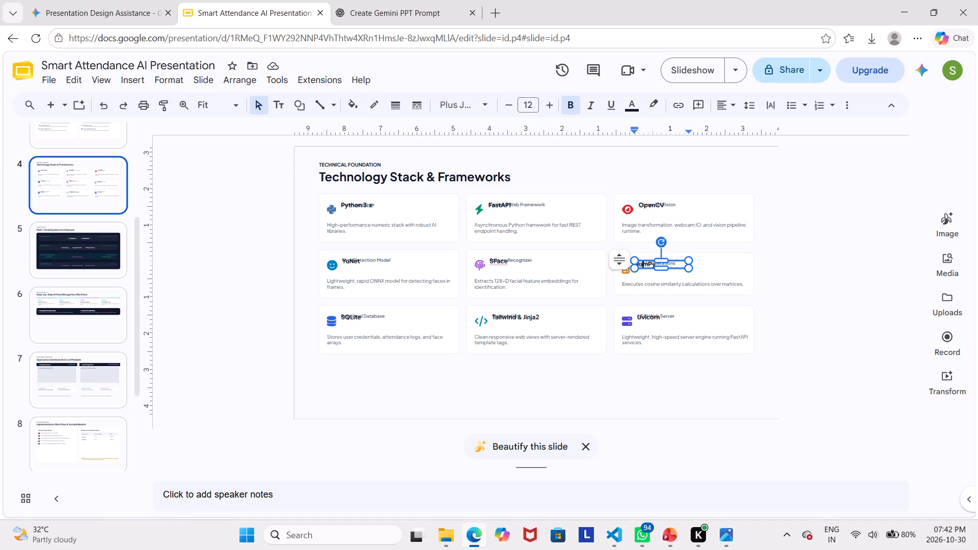
left_click_drag(638, 267, 650, 265)
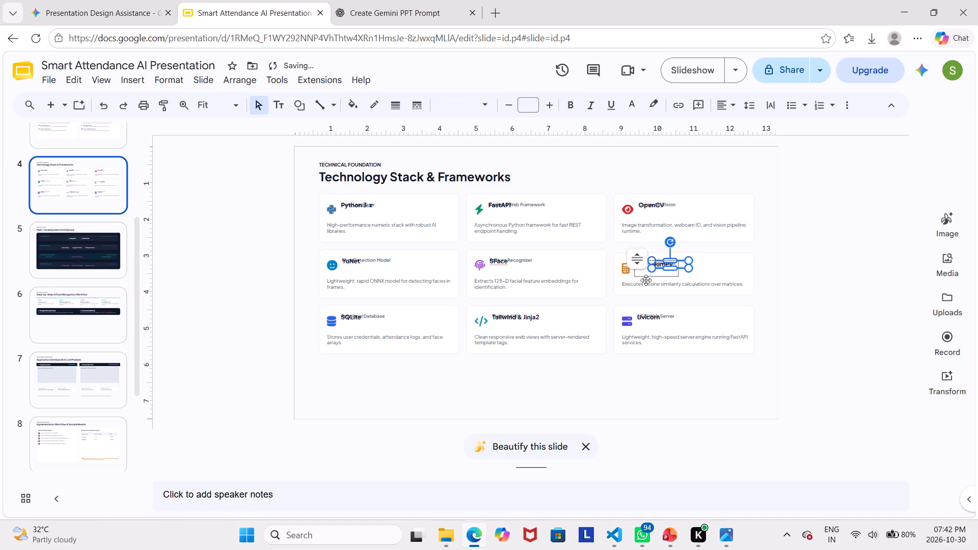
left_click(646, 280)
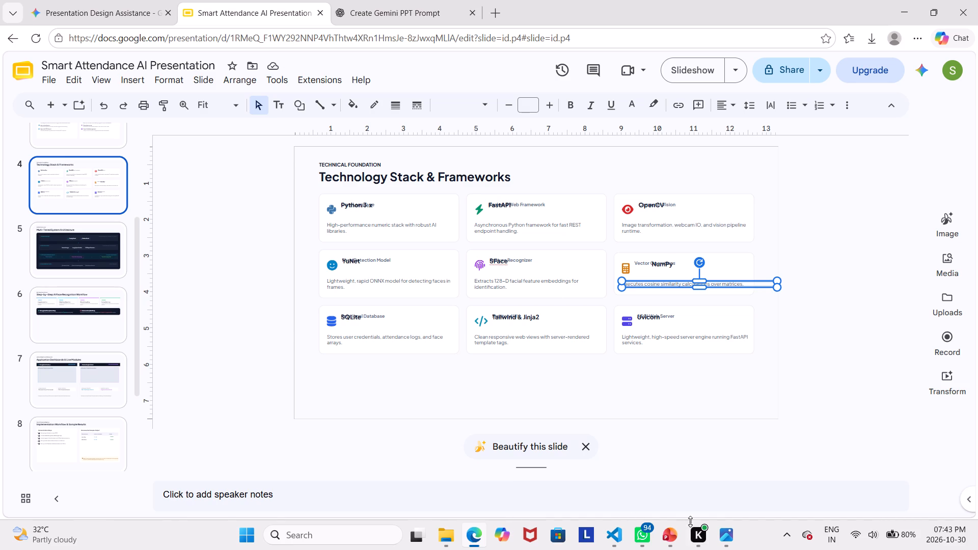
Close the AgriShield and Presentation1 PowerPoint windows, discarding the unsaved changes to Presentation1.
left_click(671, 545)
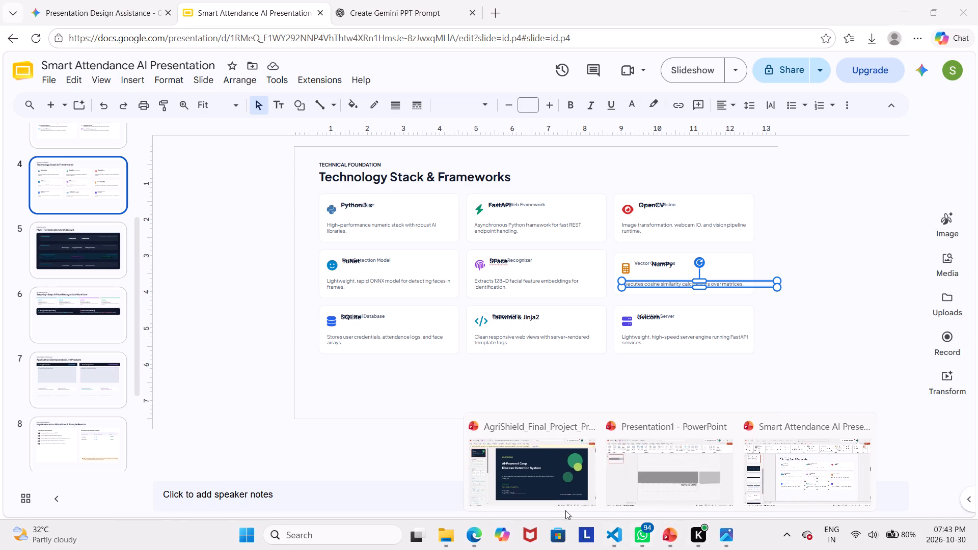
left_click(588, 421)
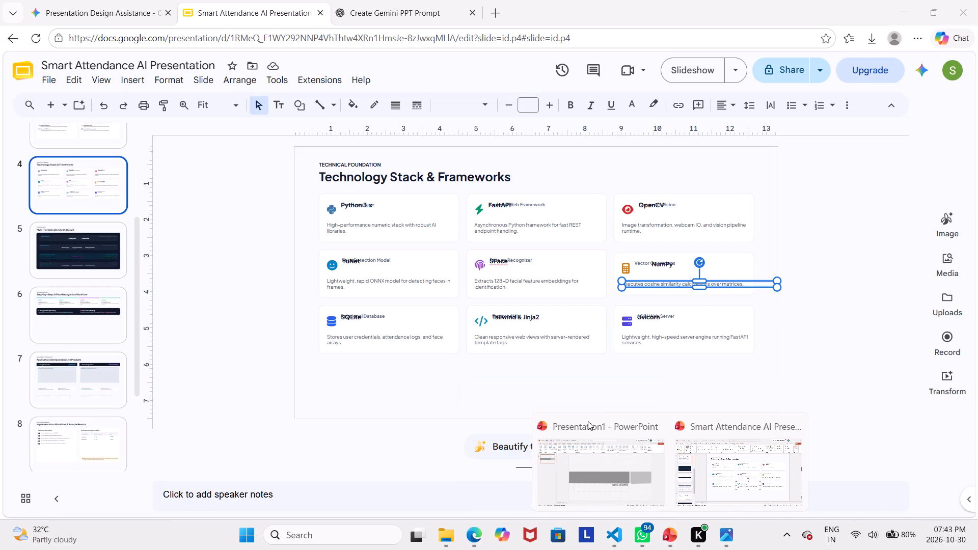
left_click(649, 426)
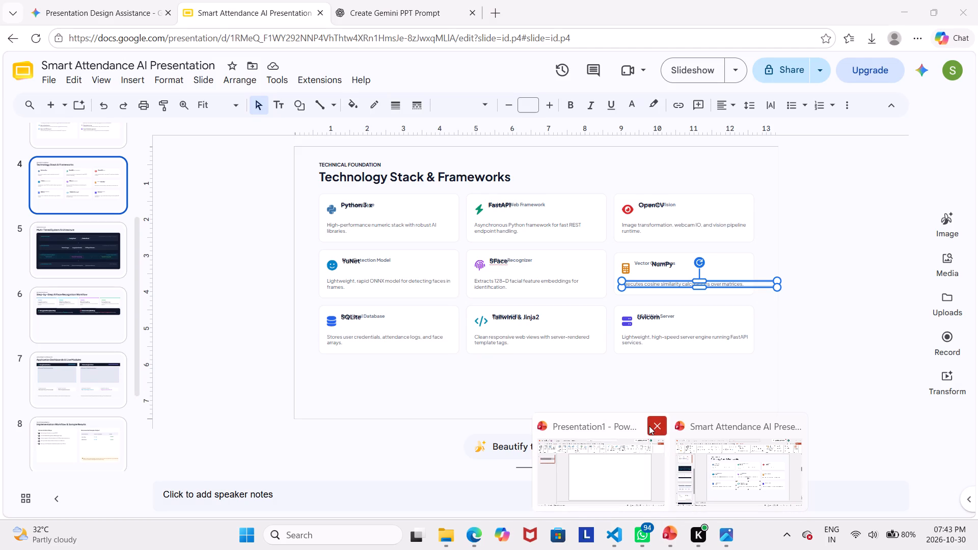
left_click(649, 426)
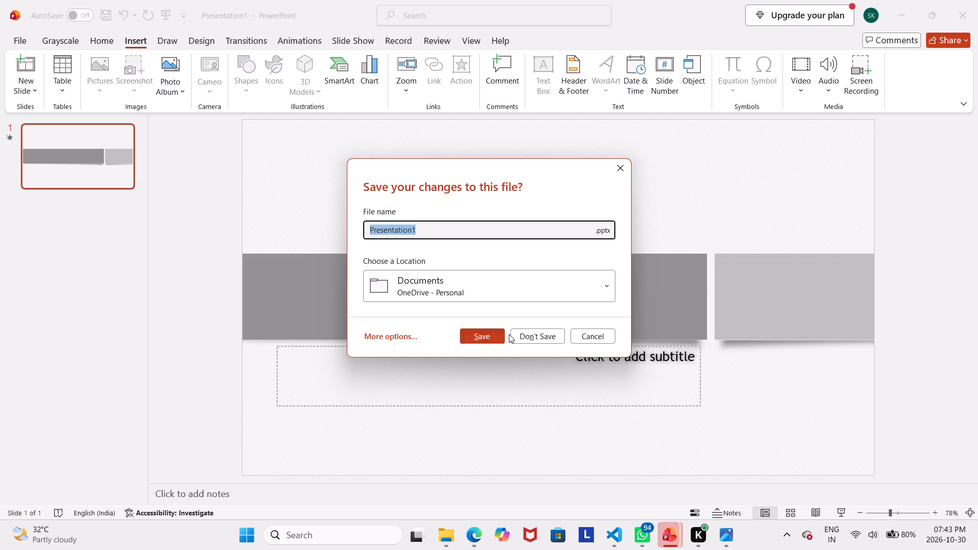
left_click(532, 334)
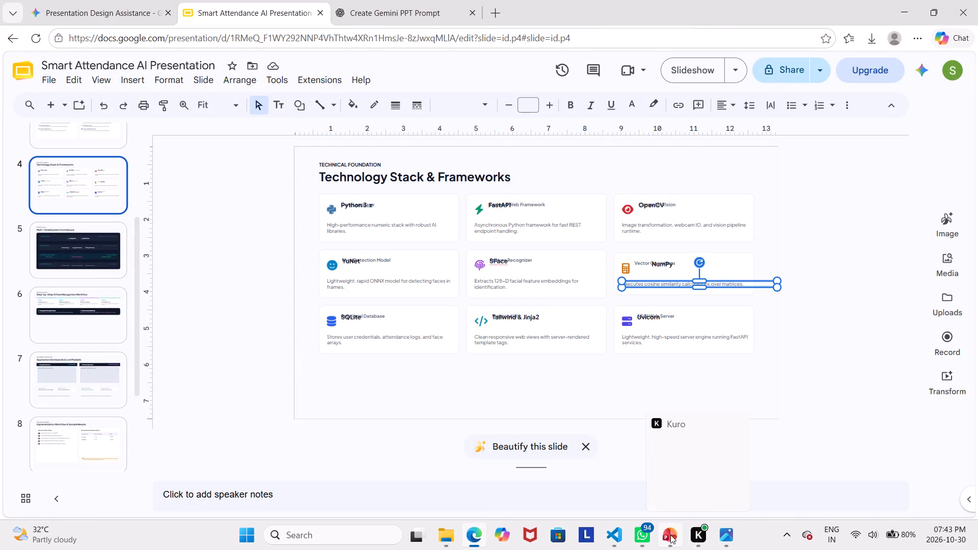
Return to the Smart Attendance AI deck in PowerPoint and set black text colour at the end of the Vector Operations subtitle.
left_click(670, 482)
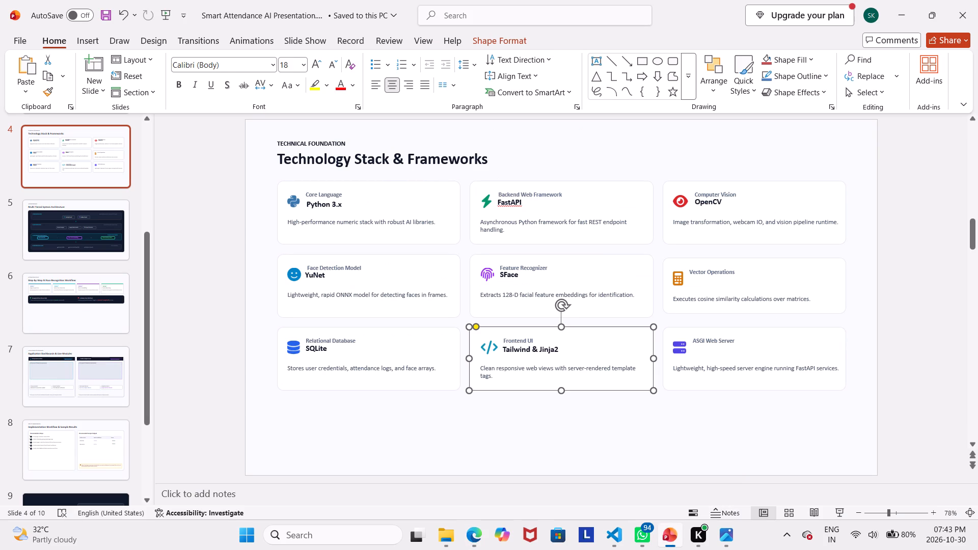
left_click(694, 281)
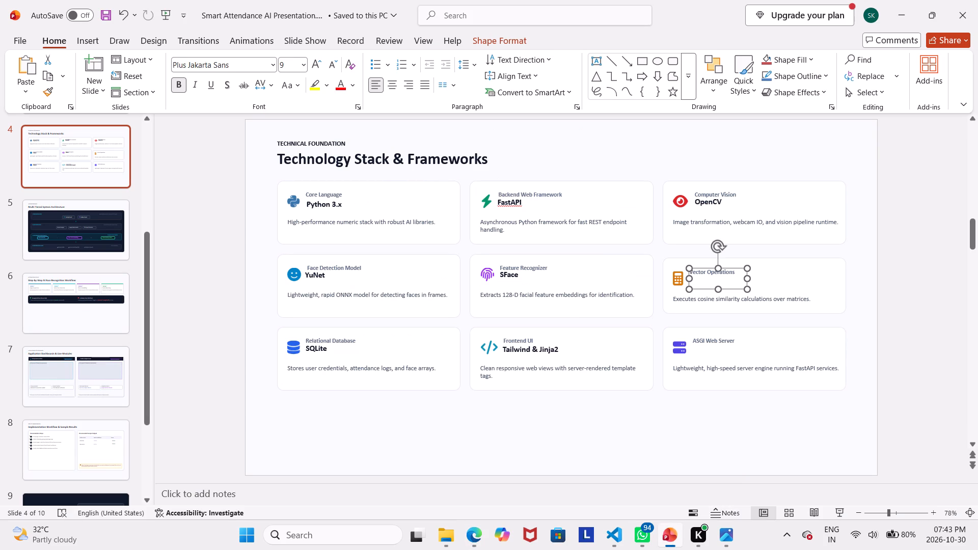
key("shift+n")
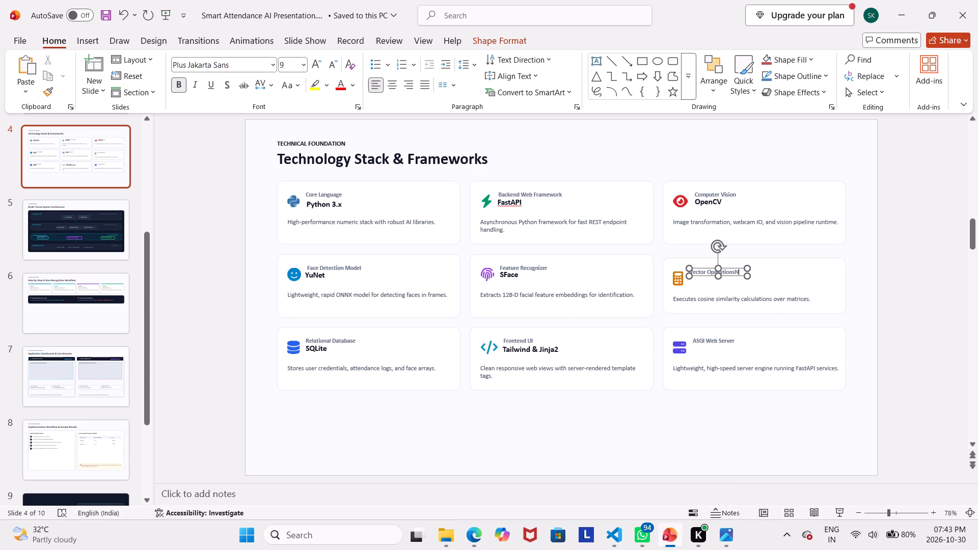
key("BackSpace")
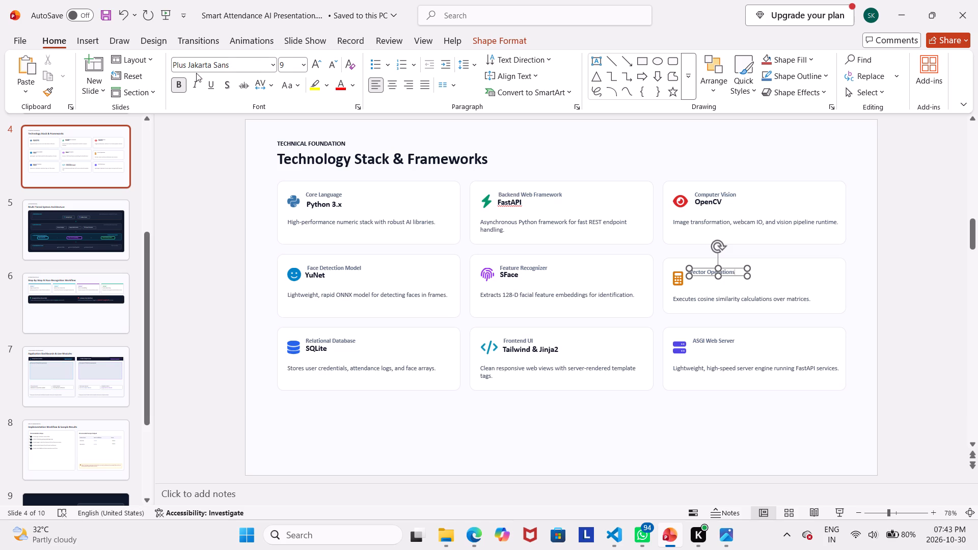
left_click(183, 84)
left_click(183, 84)
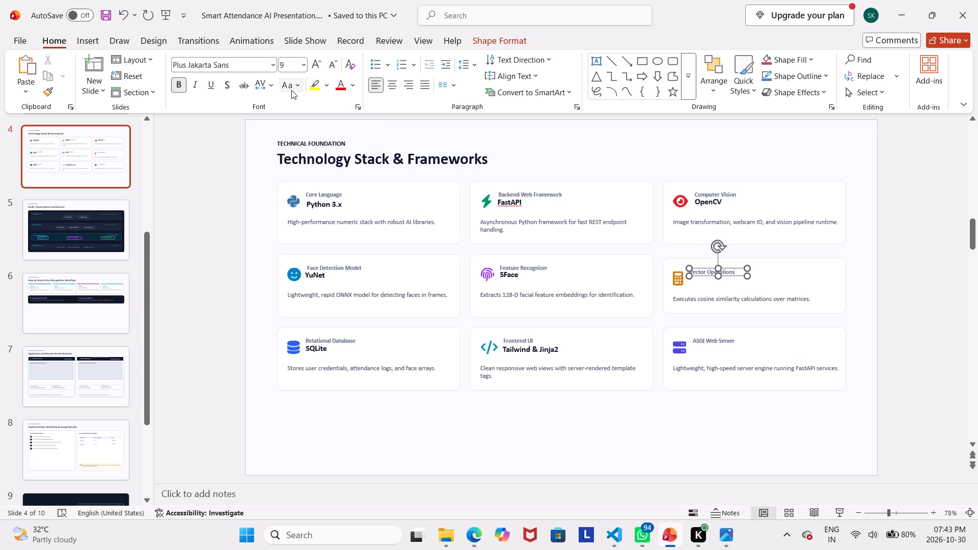
left_click(291, 90)
left_click(291, 90)
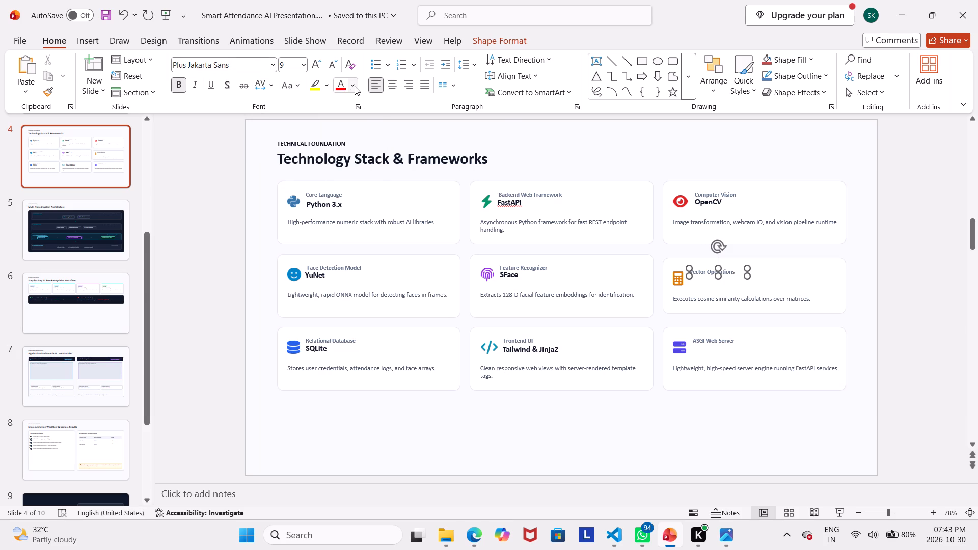
left_click(355, 86)
left_click(361, 141)
key("shift+n")
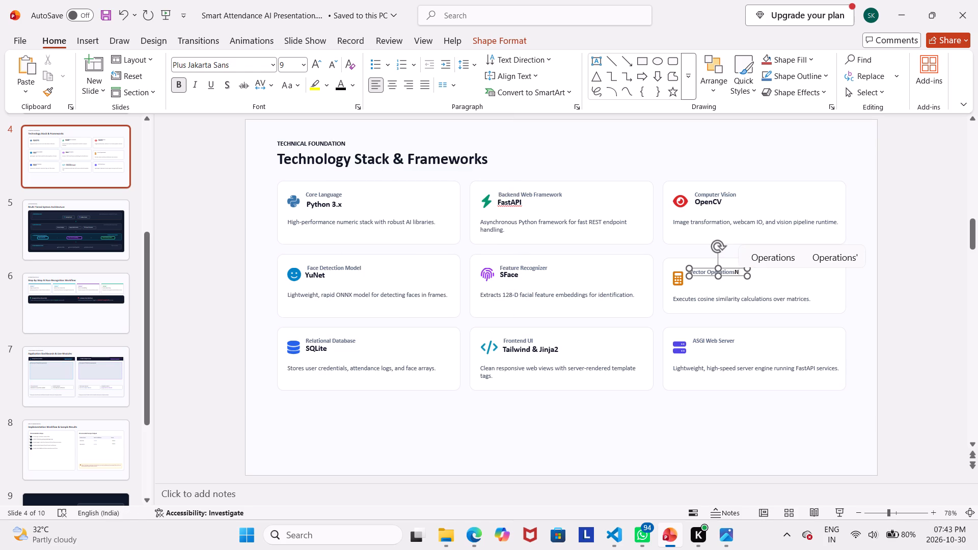
key("BackSpace")
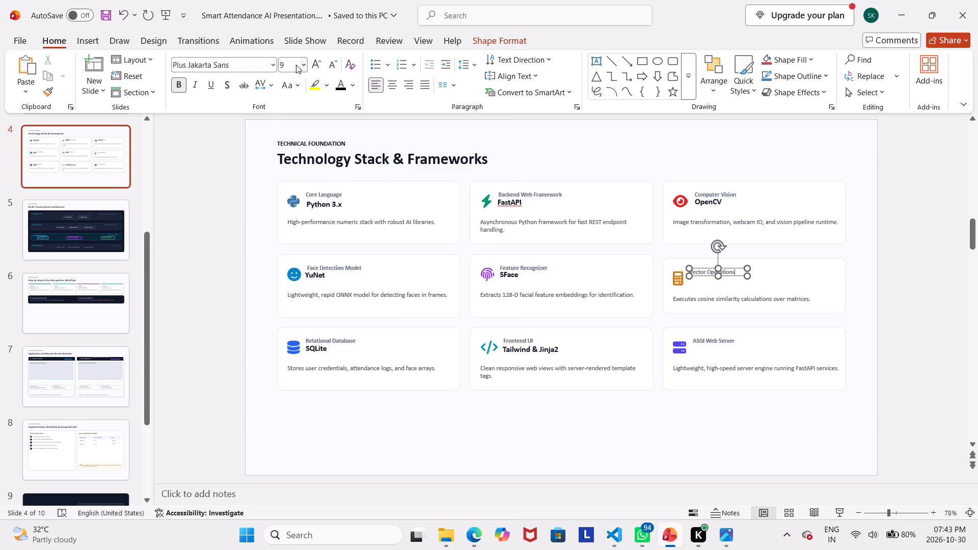
Set the font size to 12 and the text colour to black for new text after the Vector Operations subtitle.
left_click(296, 65)
left_click(301, 67)
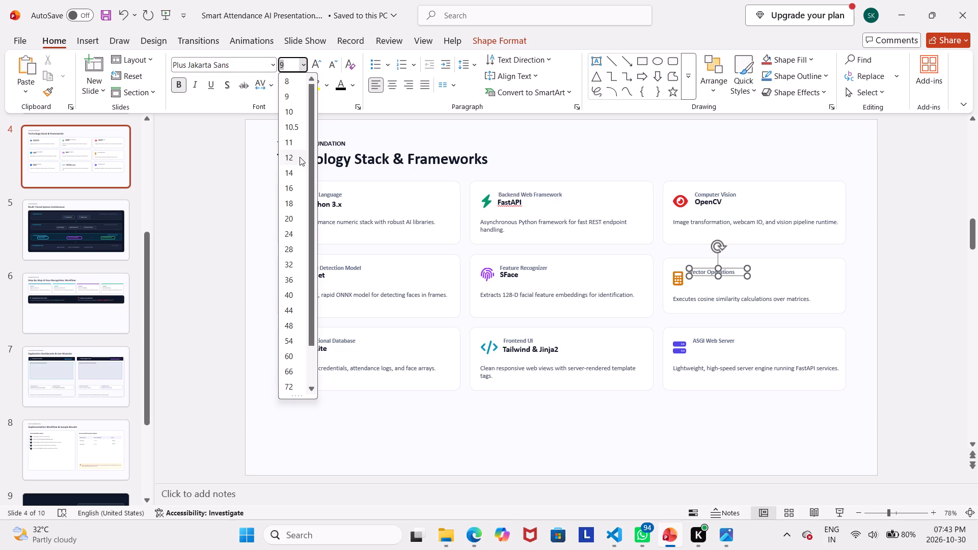
left_click(296, 158)
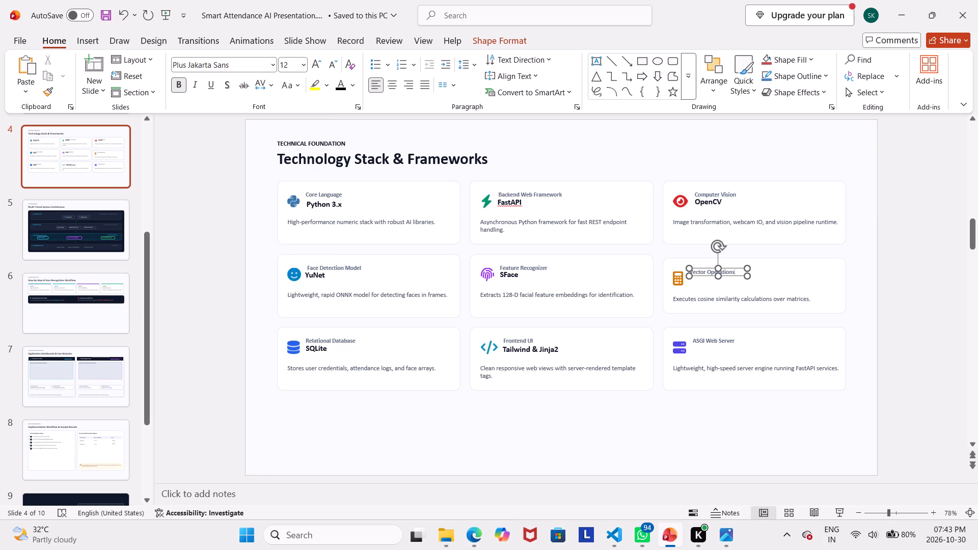
key("shift+n")
key("BackSpace")
left_click(342, 81)
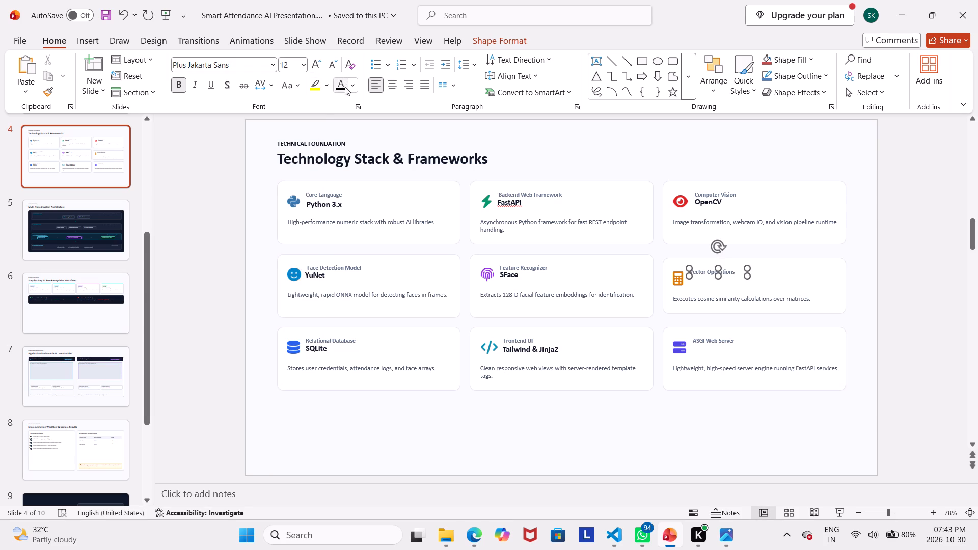
left_click(350, 86)
left_click(360, 141)
Add the heading text "NumPy" directly after "Vector Operations" in the same text box and deselect it.
key("shift+n")
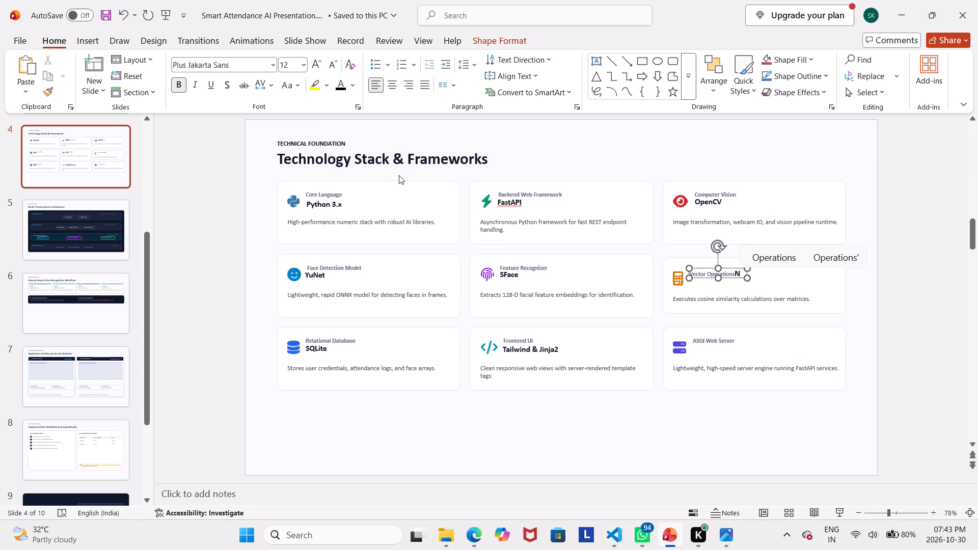
key("u")
key("m")
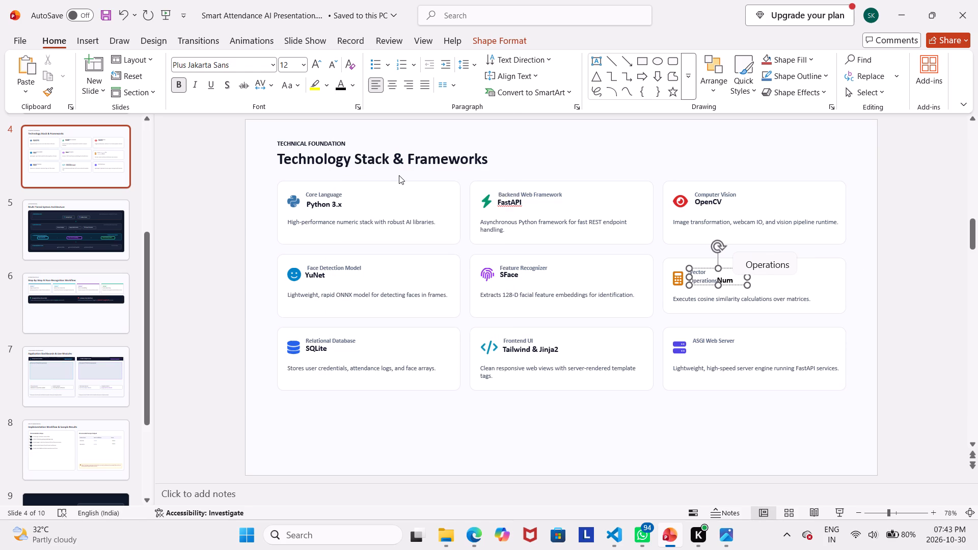
key("p")
key("BackSpace")
key("shift+p")
key("shift+t")
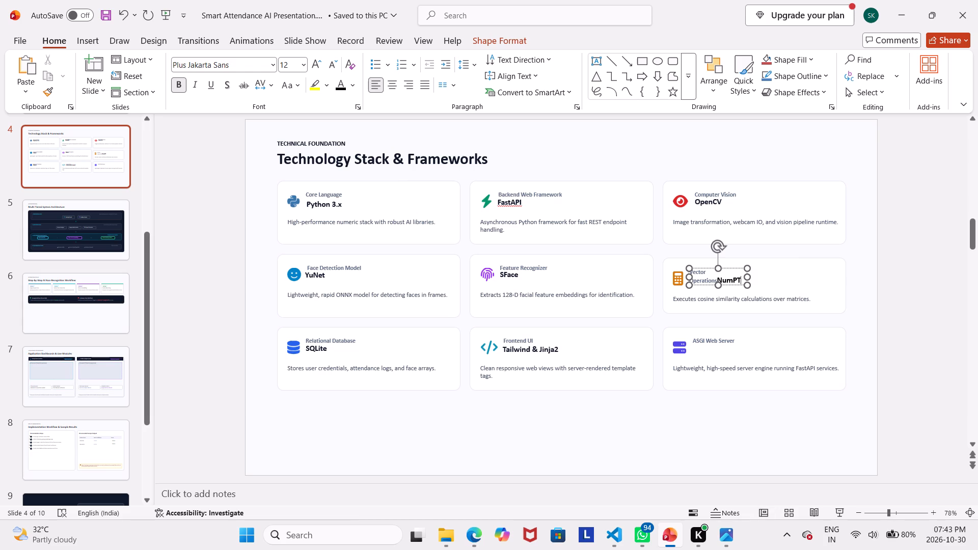
key("BackSpace")
key("y")
left_click(502, 246)
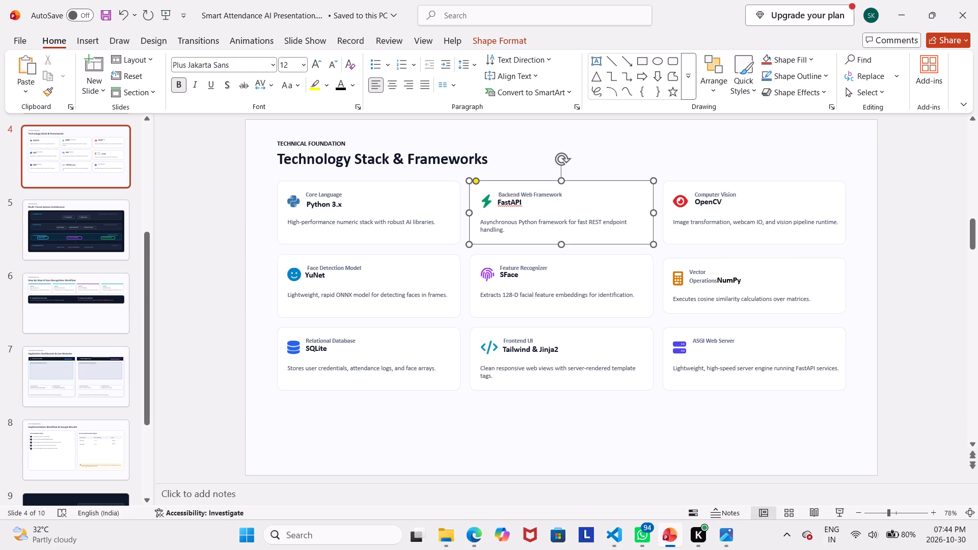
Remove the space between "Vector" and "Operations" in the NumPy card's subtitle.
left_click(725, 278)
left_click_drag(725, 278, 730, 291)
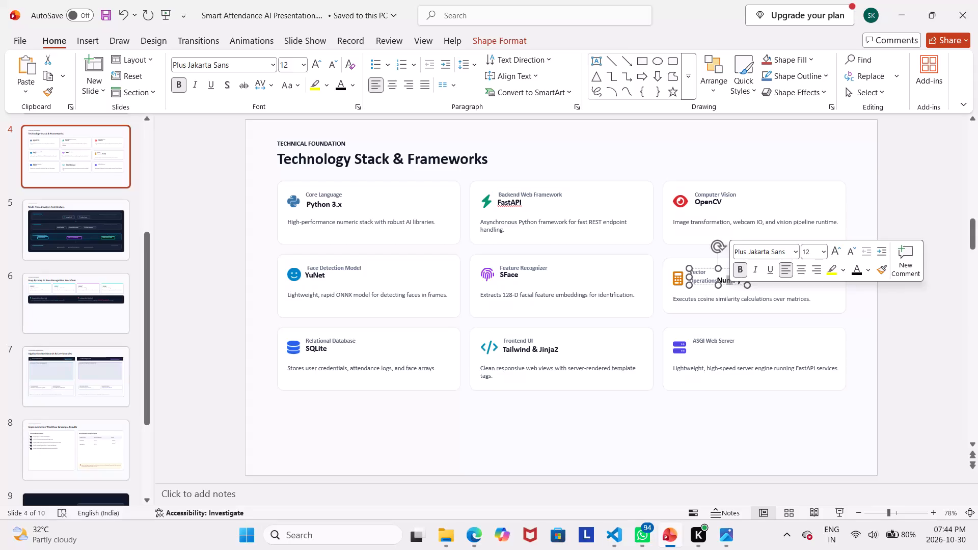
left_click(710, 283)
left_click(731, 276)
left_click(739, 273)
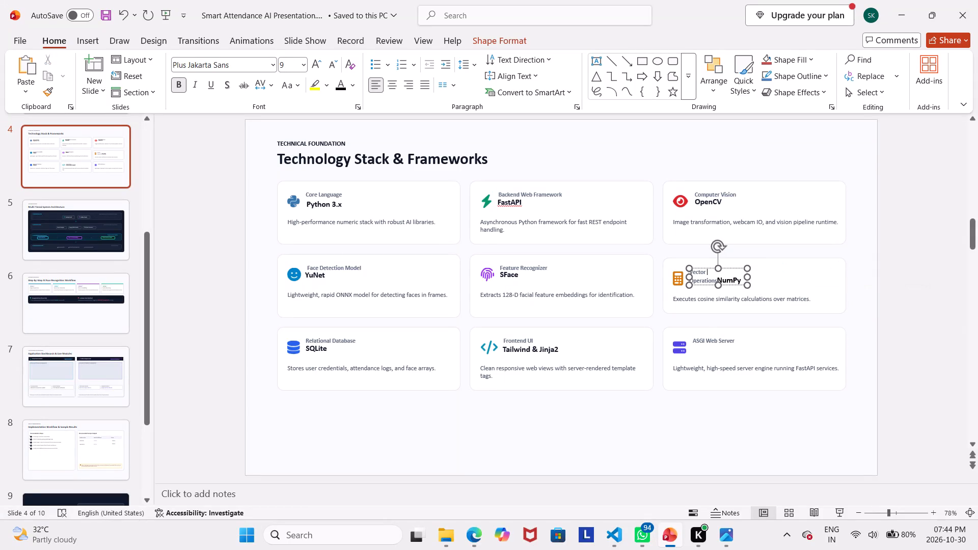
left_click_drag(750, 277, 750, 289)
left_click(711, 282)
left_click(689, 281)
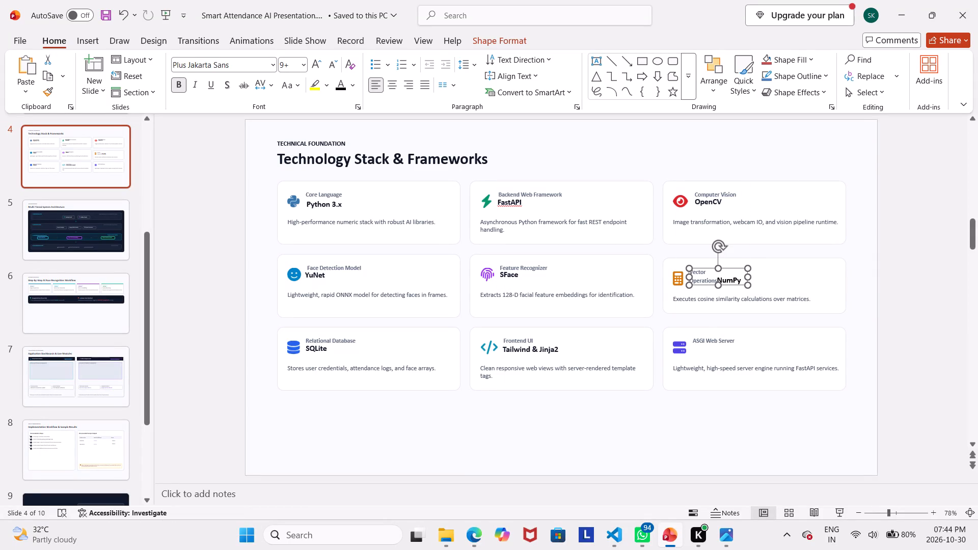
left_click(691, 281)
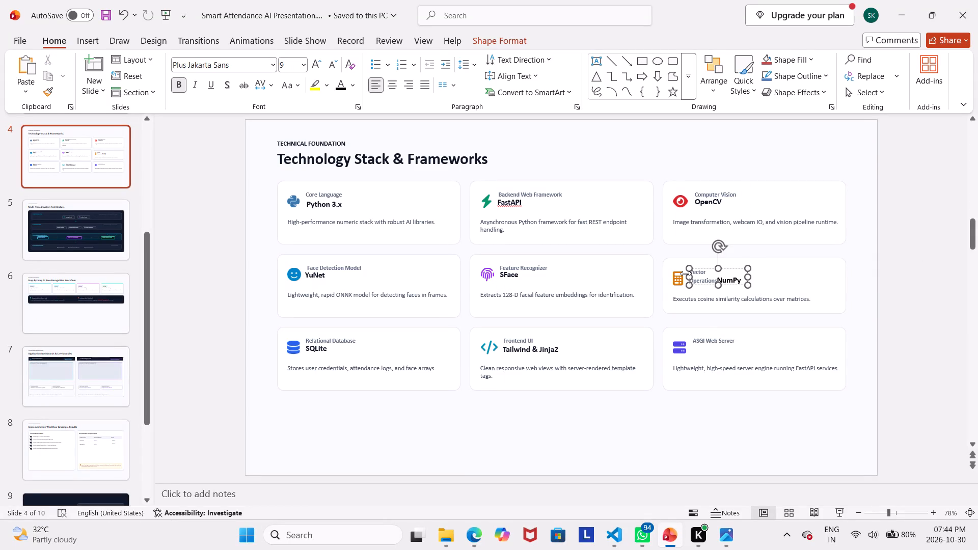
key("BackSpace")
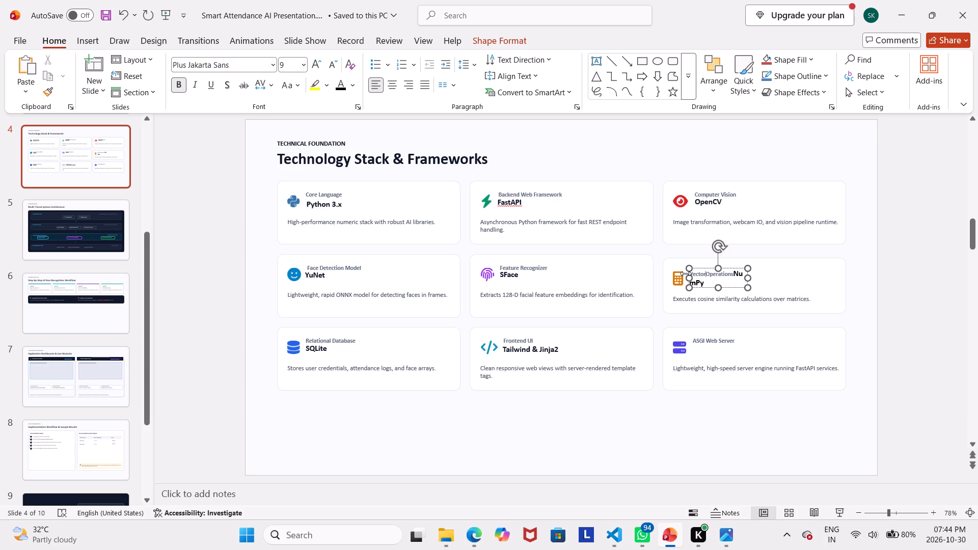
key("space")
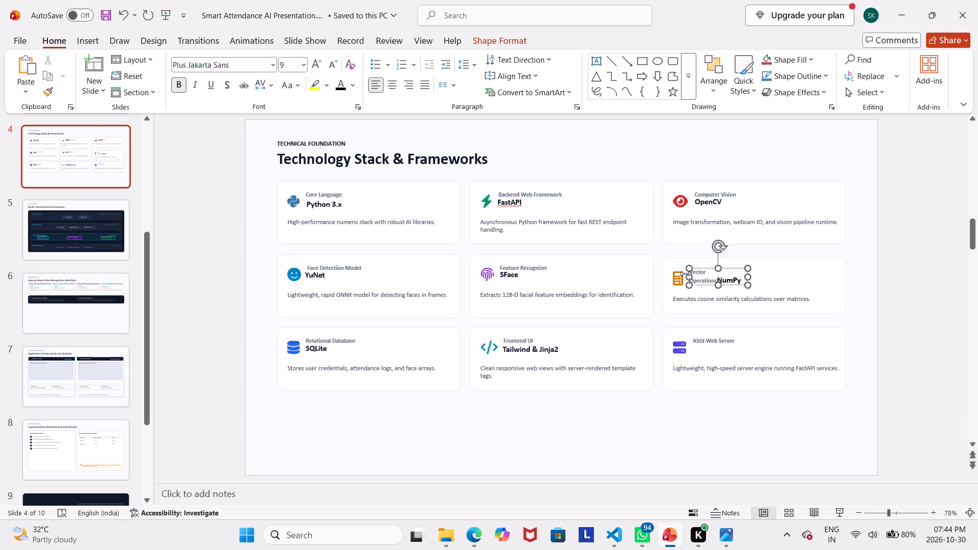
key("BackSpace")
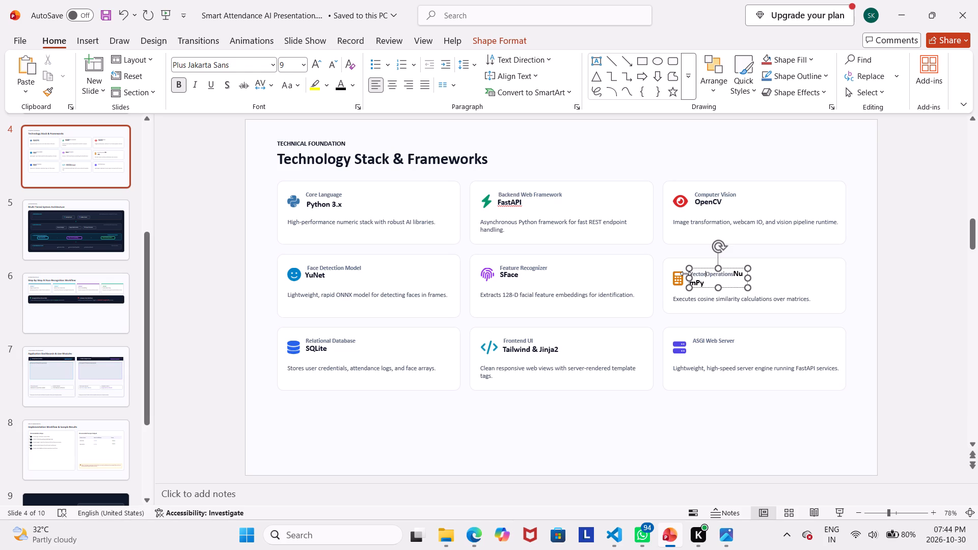
Break the line before "NumPy" so the heading sits on its own line under the Vector Operations subtitle.
key("Right")
key("Right")
key("Right")
key("Right")
key("Right")
key("Right")
key("Right")
key("Right")
key("Right")
key("Right")
key("Right")
key("Right")
key("Right")
key("Left")
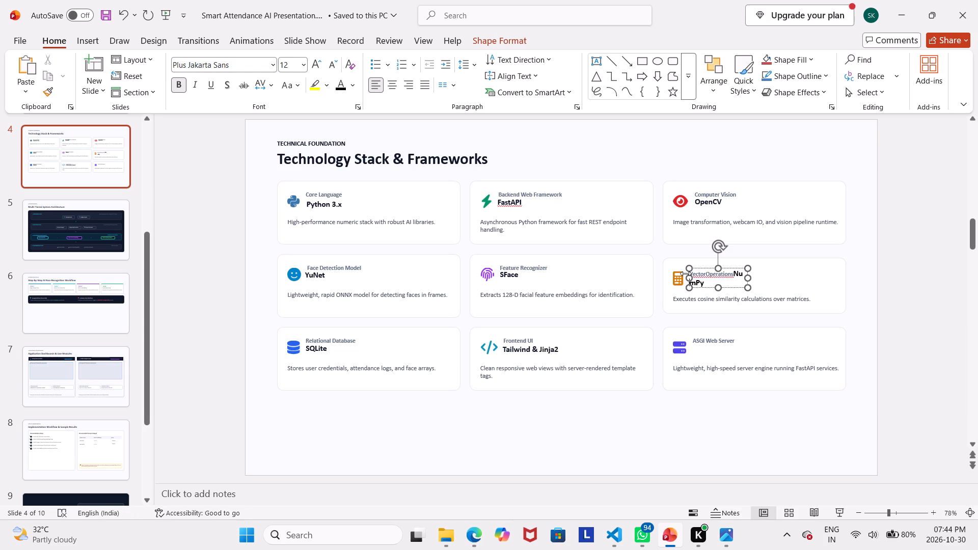
key("Left")
key("Left")
key("Return")
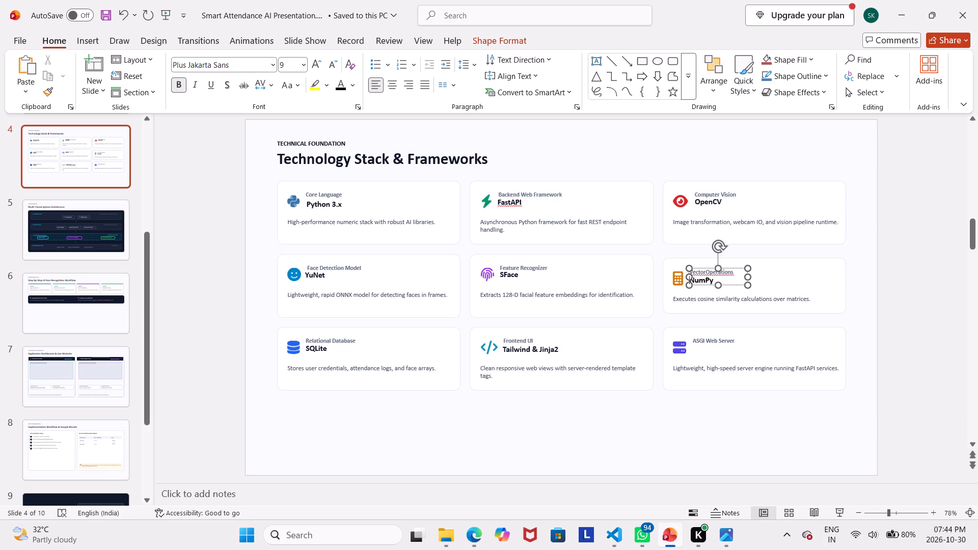
Reinsert the space between "Vector" and "Operations" in the subtitle and leave the text box.
left_click(705, 270)
key("space")
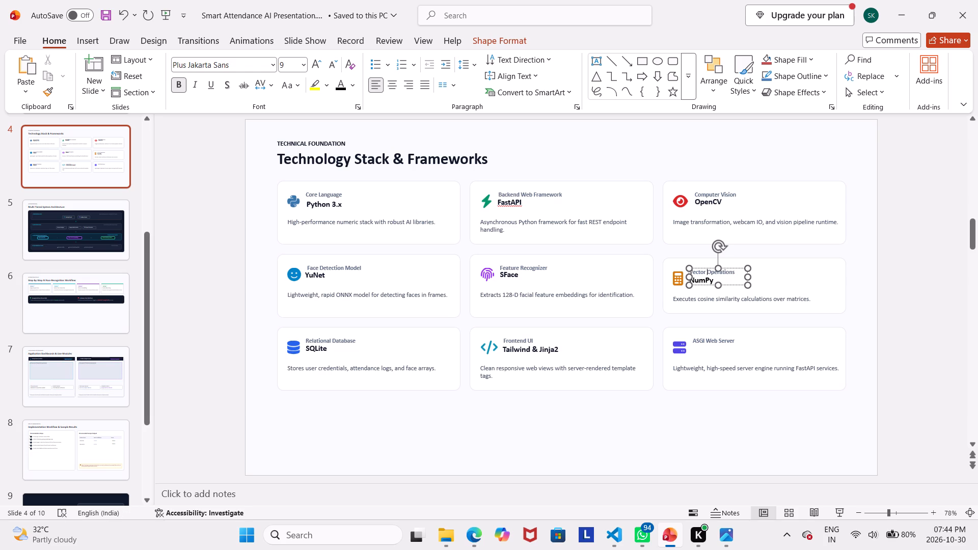
left_click(730, 282)
left_click(769, 281)
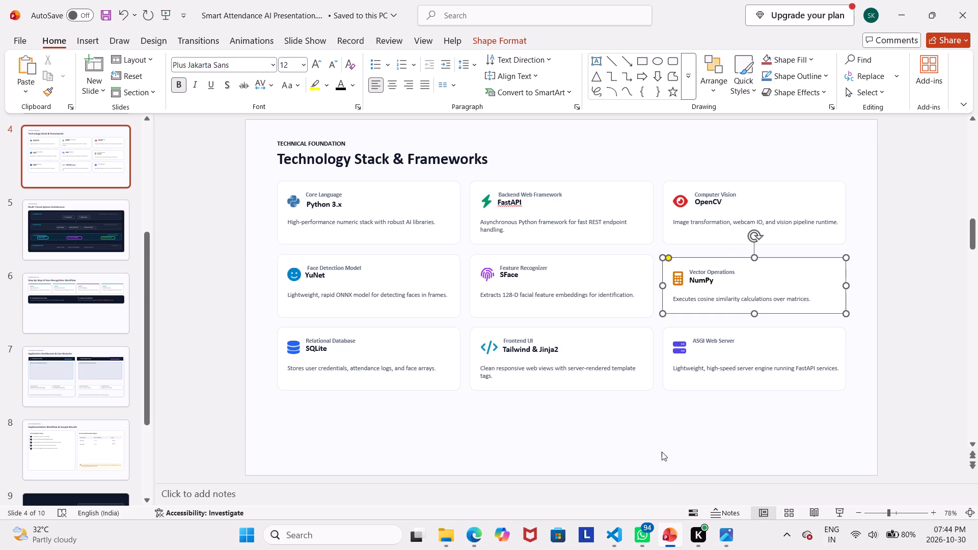
Set the text colour at the end of the "ASGI Web Server" subtitle and start a new line below it.
scroll(549, 452, "up", 3, "ctrl")
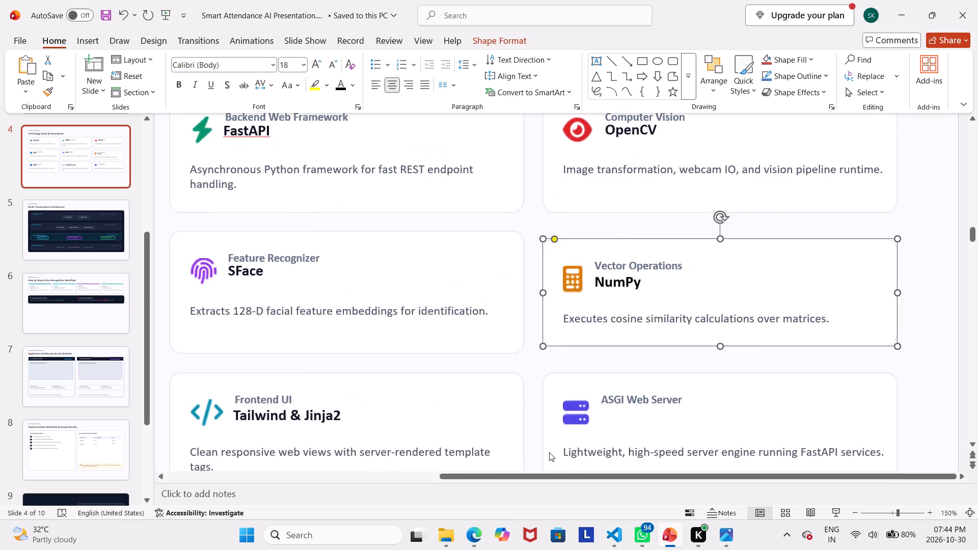
scroll(549, 452, "down", 2, "ctrl")
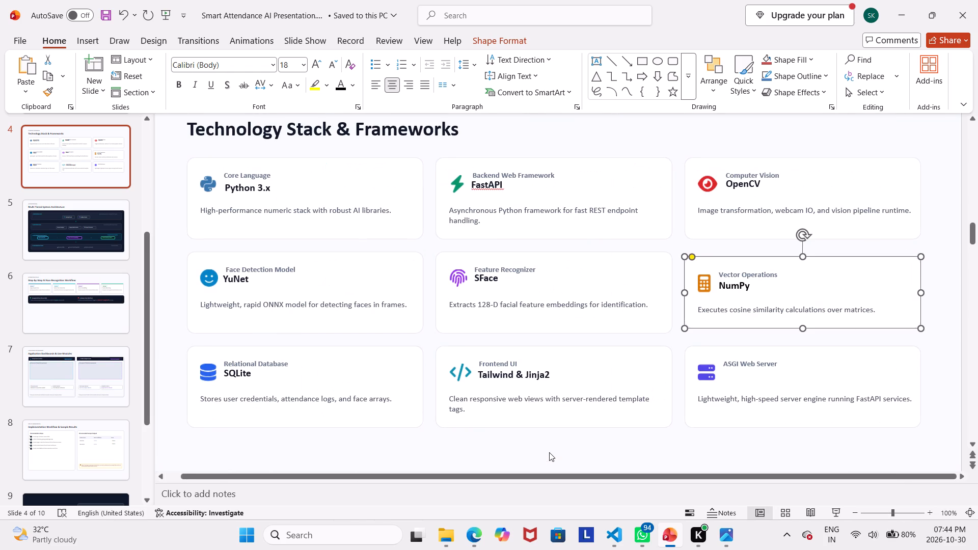
left_click(734, 376)
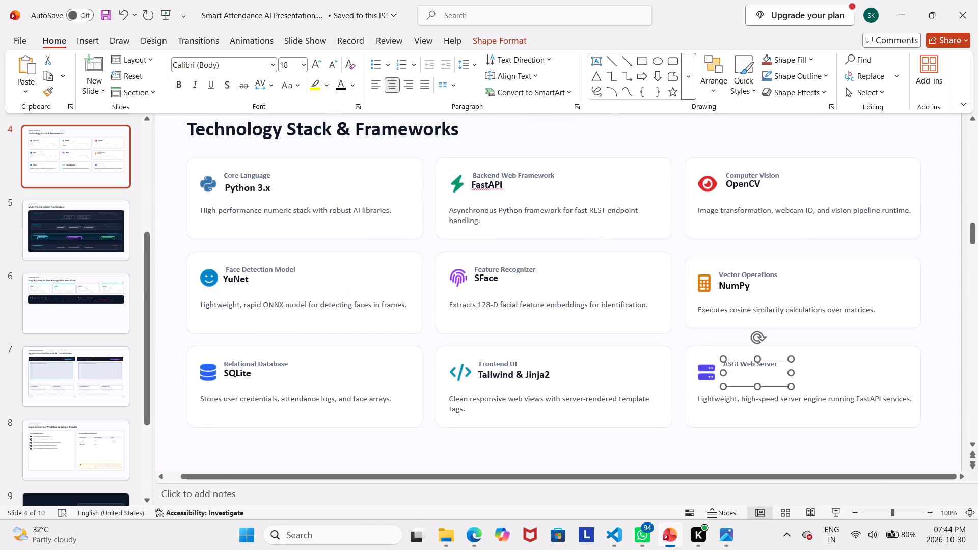
left_click(736, 376)
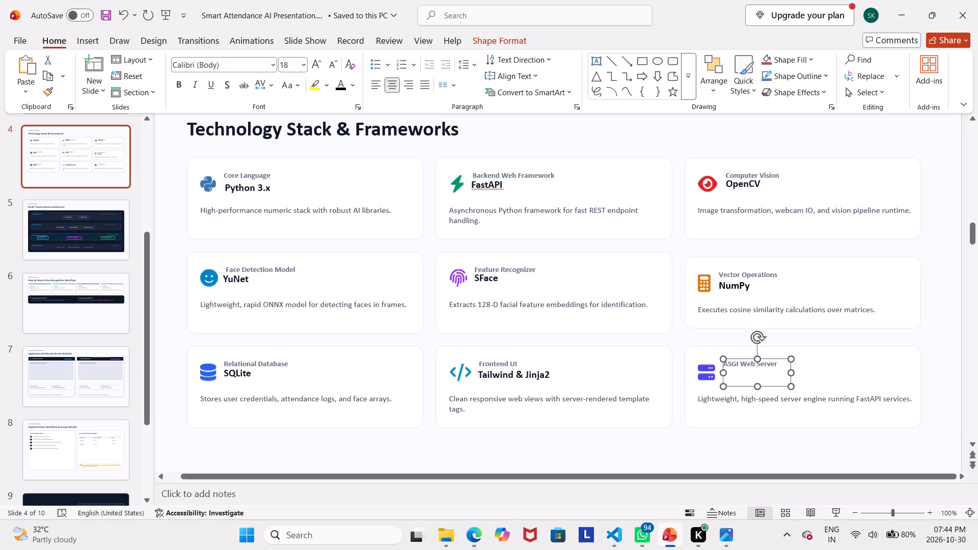
left_click(728, 373)
key("shift+n")
key("BackSpace")
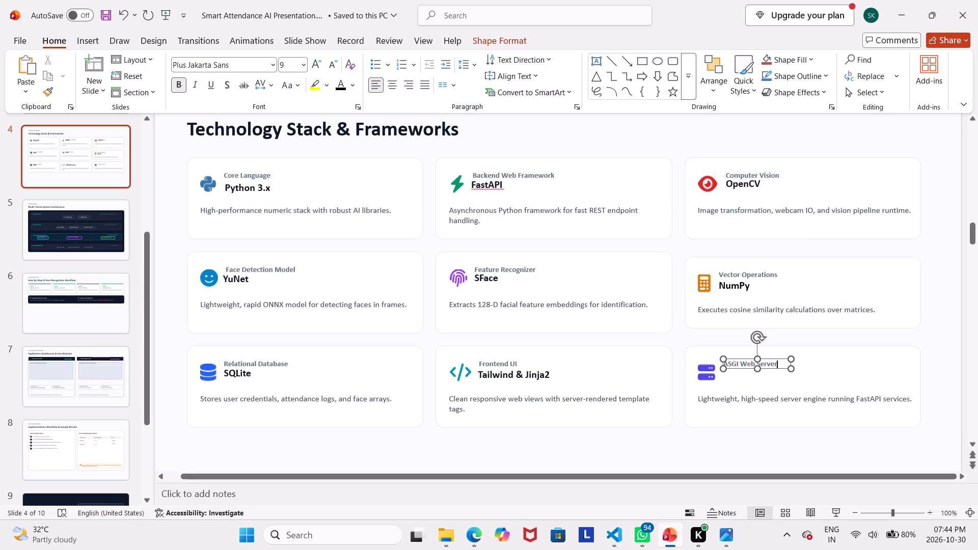
left_click(354, 79)
left_click(358, 143)
key("Return")
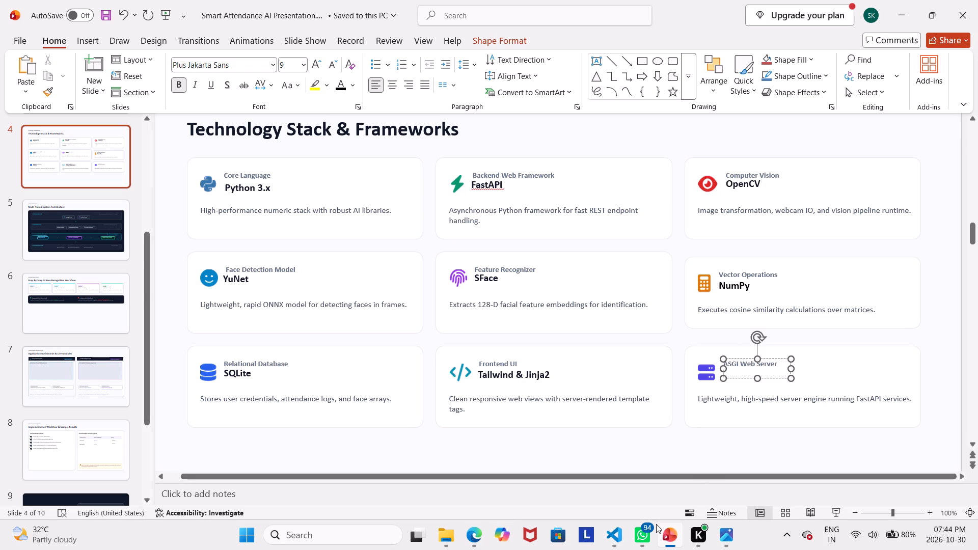
Copy the text "vicorn" from the ASGI card's heading in Google Slides and paste it under "ASGI Web Server" in PowerPoint.
left_click(477, 537)
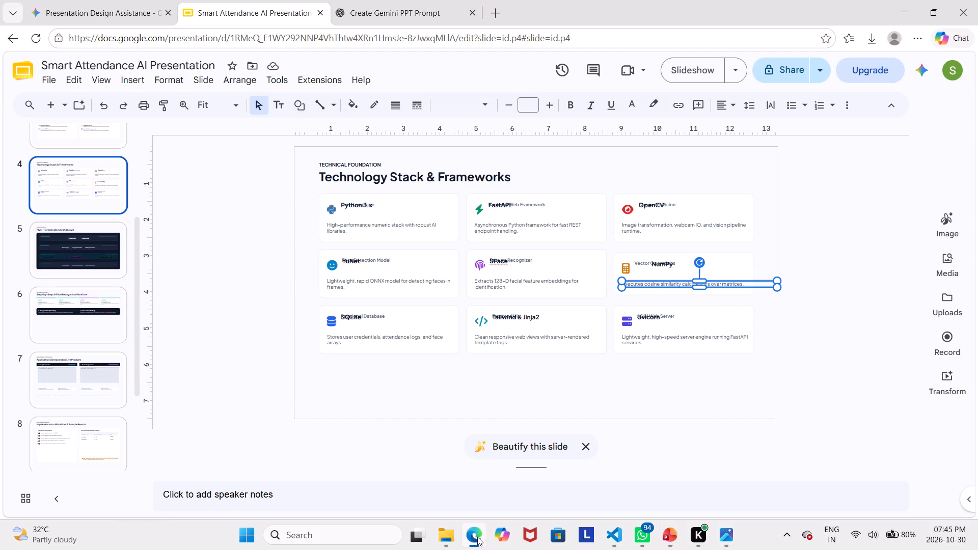
left_click(647, 317)
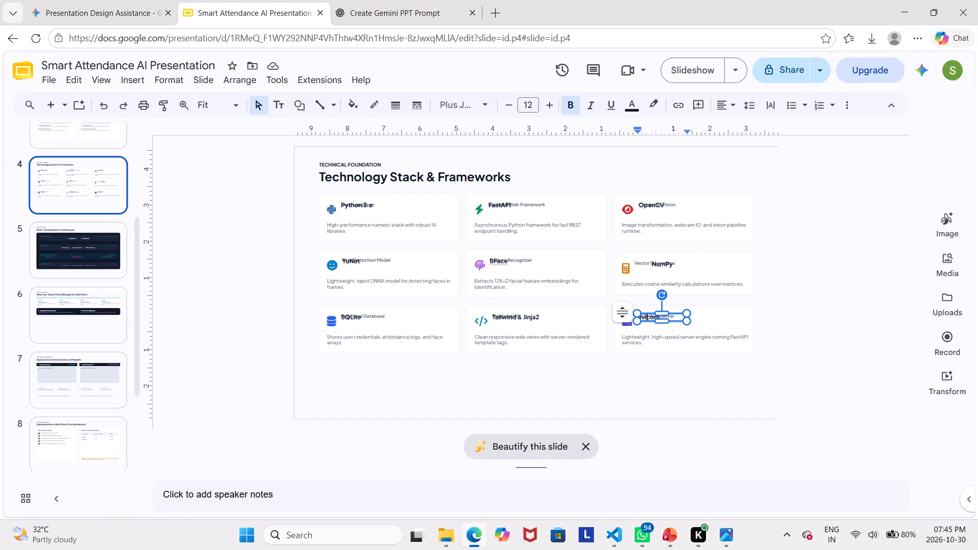
left_click_drag(659, 317, 640, 317)
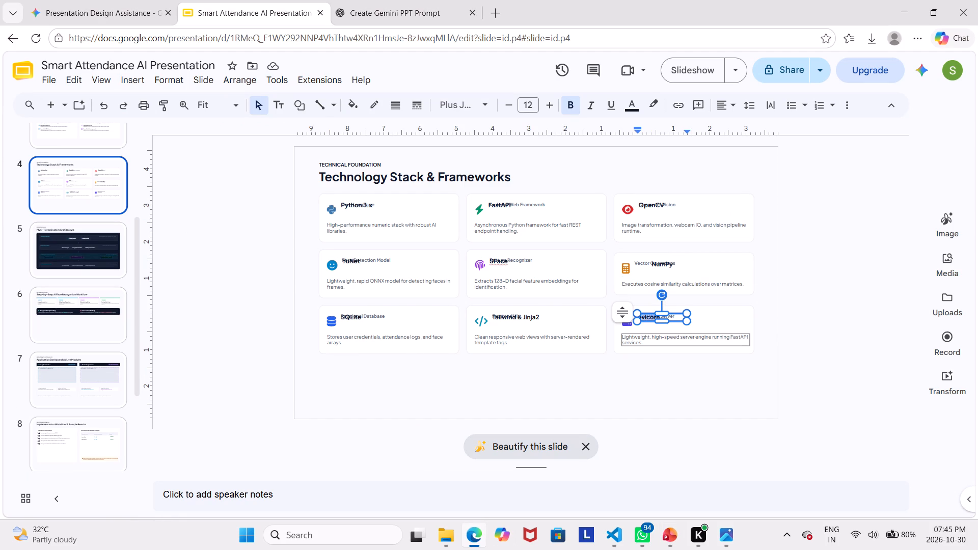
key("ctrl+c")
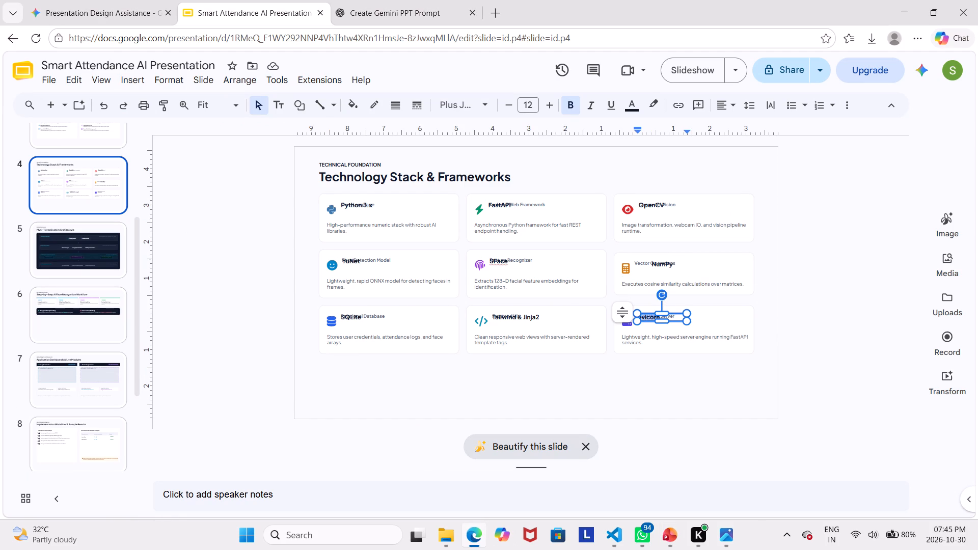
left_click(668, 534)
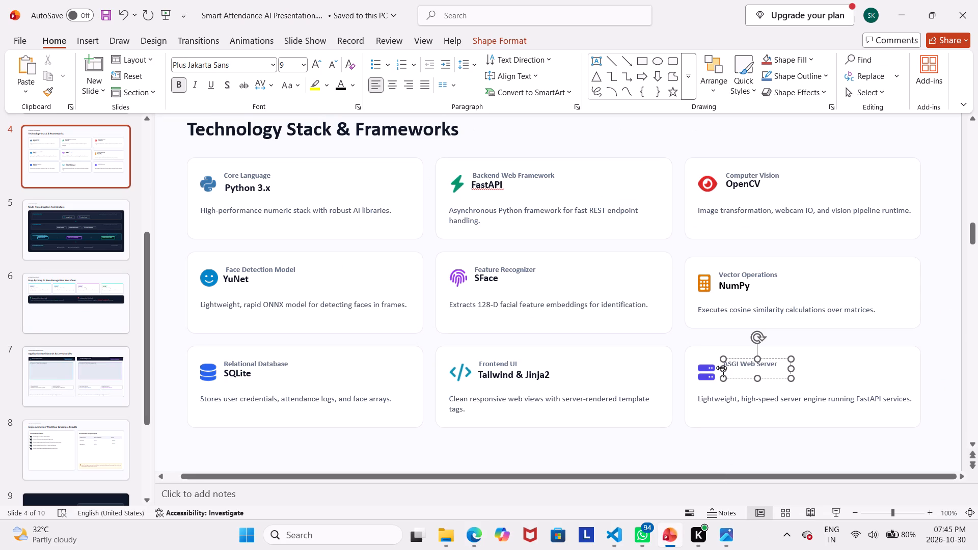
key("ctrl+v")
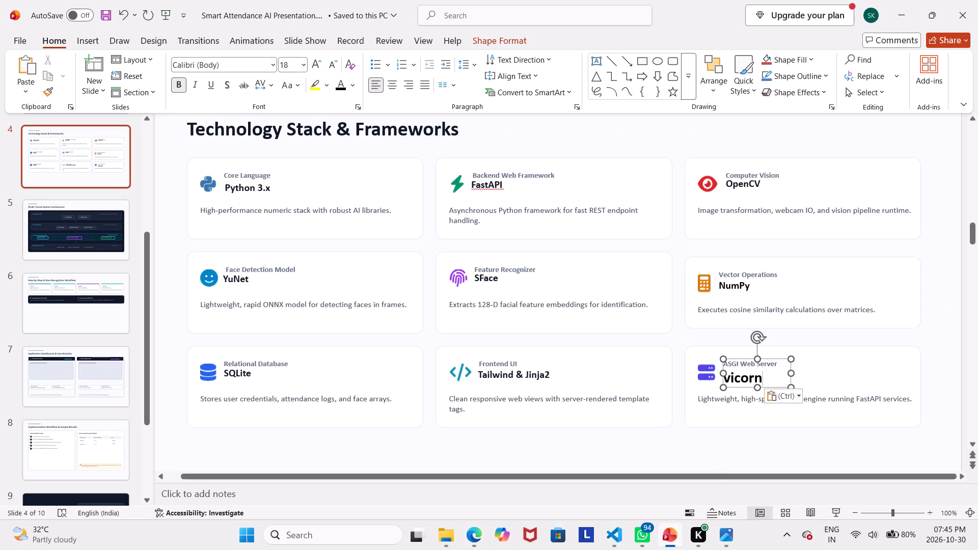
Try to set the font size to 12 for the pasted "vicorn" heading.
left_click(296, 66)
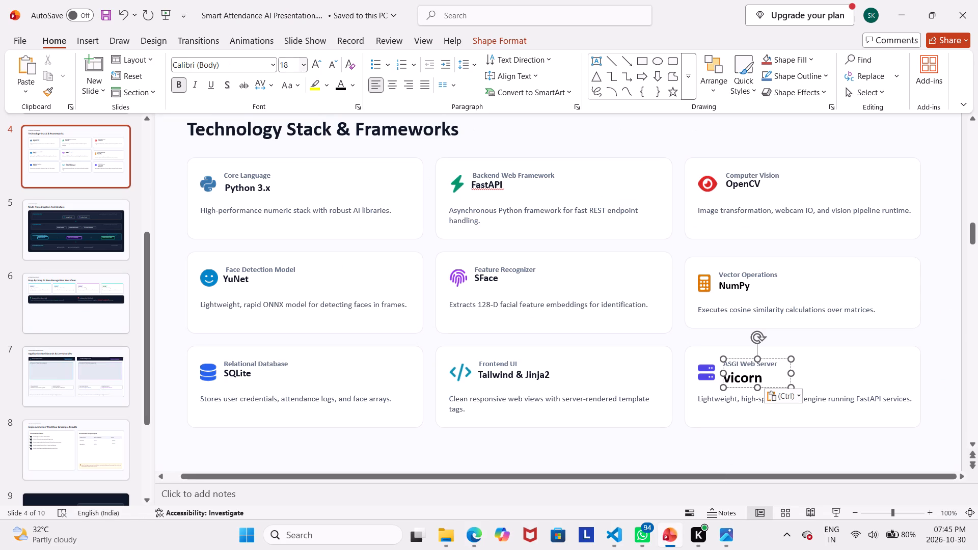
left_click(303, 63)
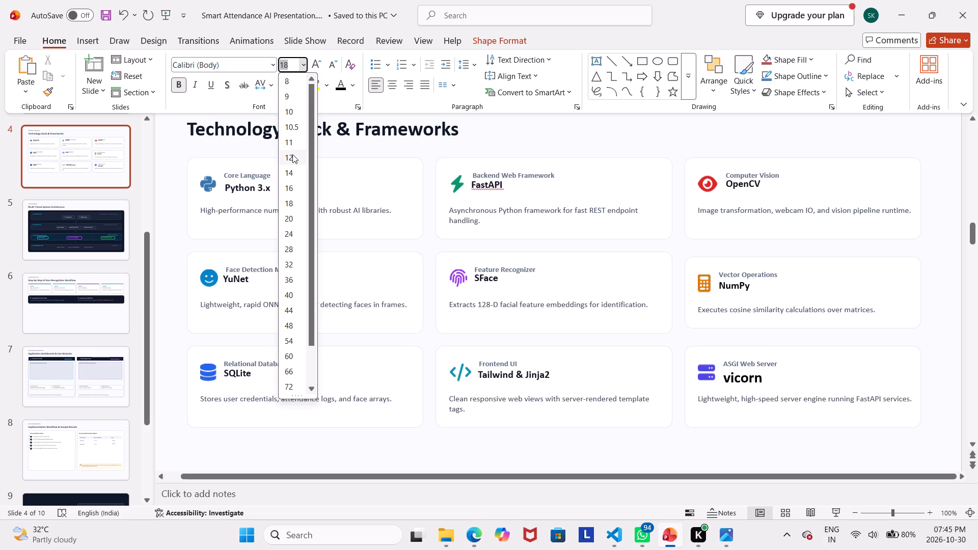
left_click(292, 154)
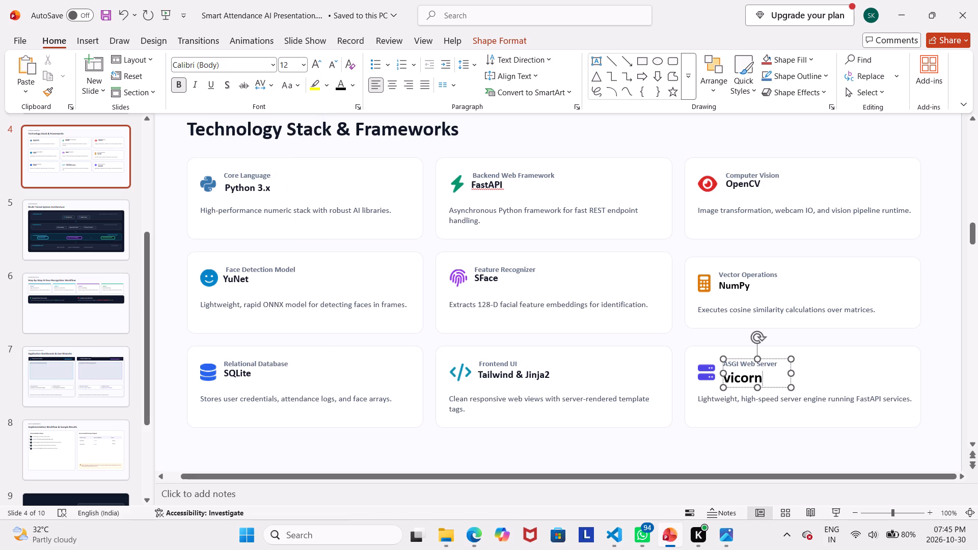
Copy the "vicorn" text and delete it together with its line from the ASGI Web Server text box.
left_click_drag(763, 378, 723, 378)
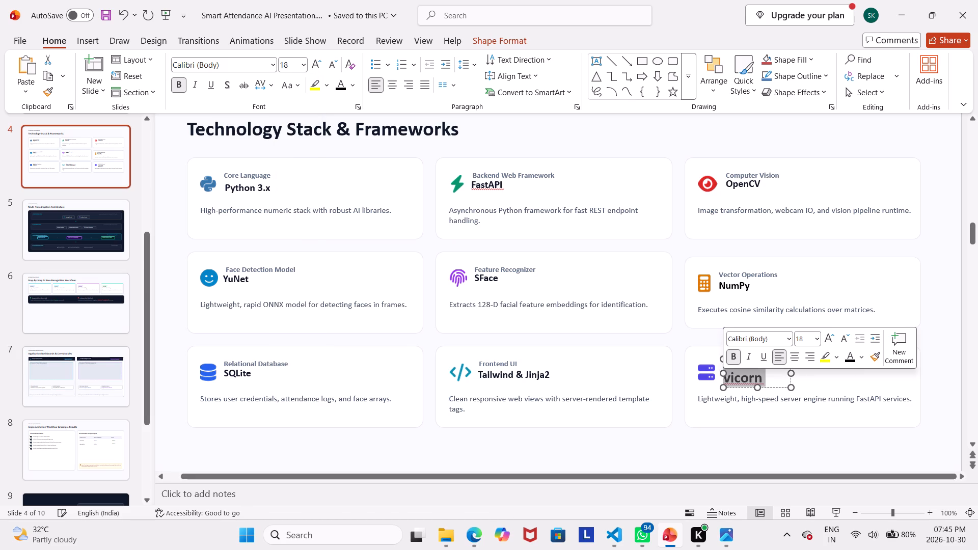
key("ctrl+c")
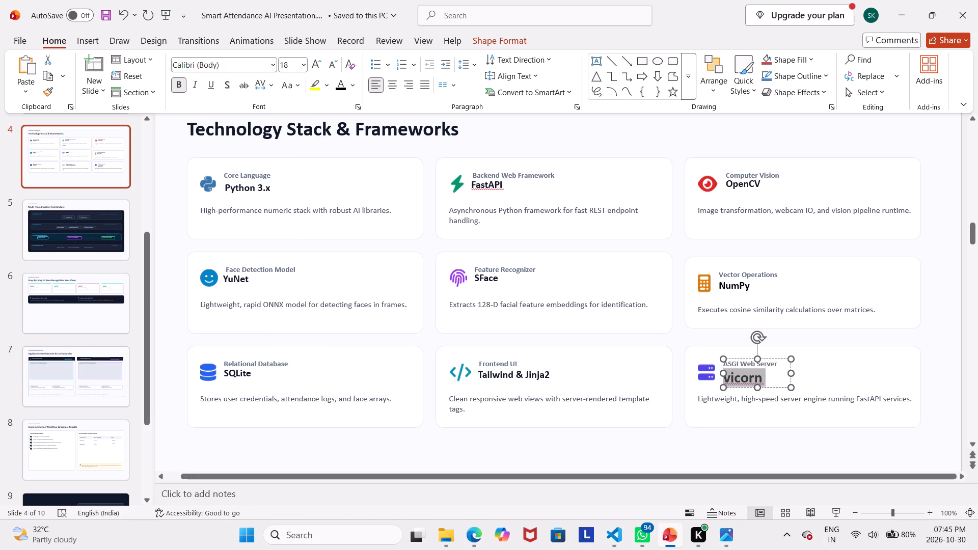
key("BackSpace")
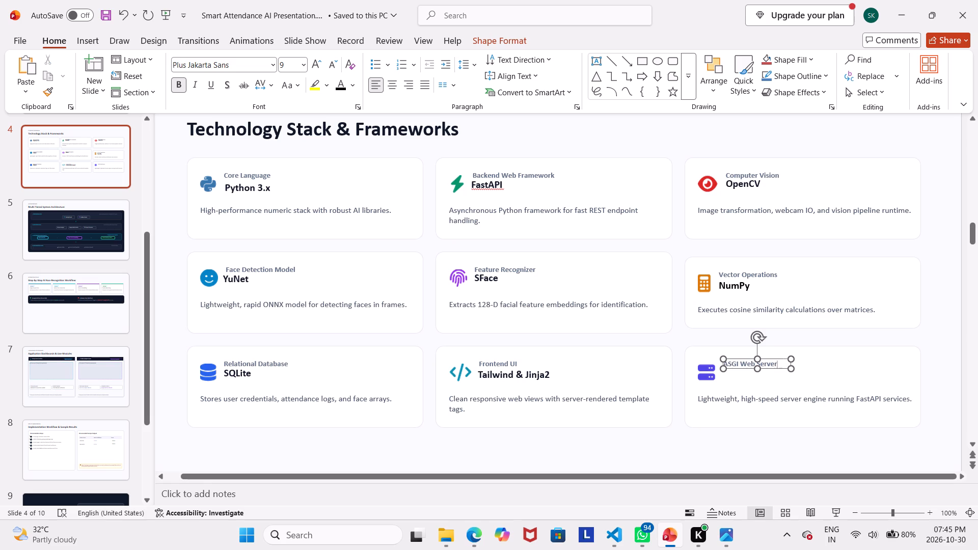
Add a line below "ASGI Web Server" at font size 12 and paste the copied "vicorn" text there.
key("Return")
left_click(303, 61)
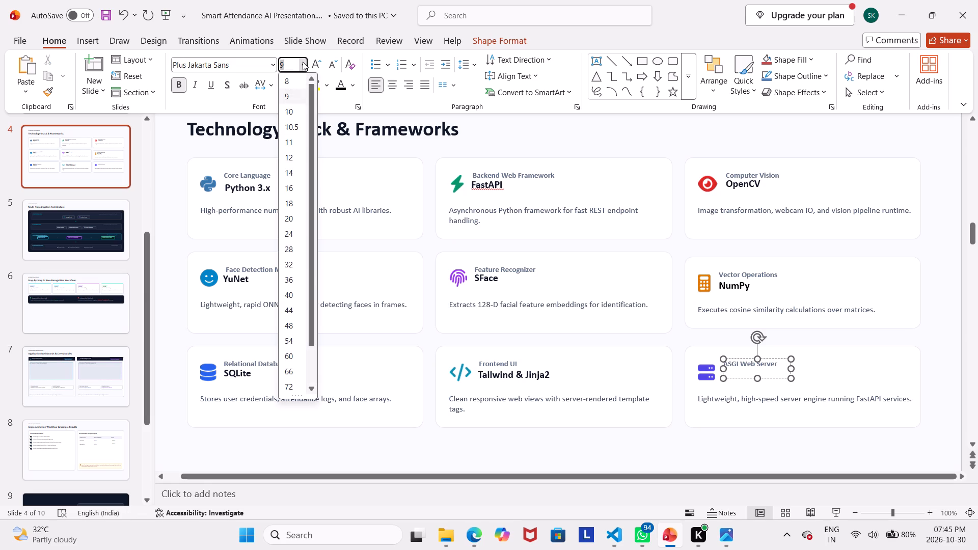
left_click(297, 156)
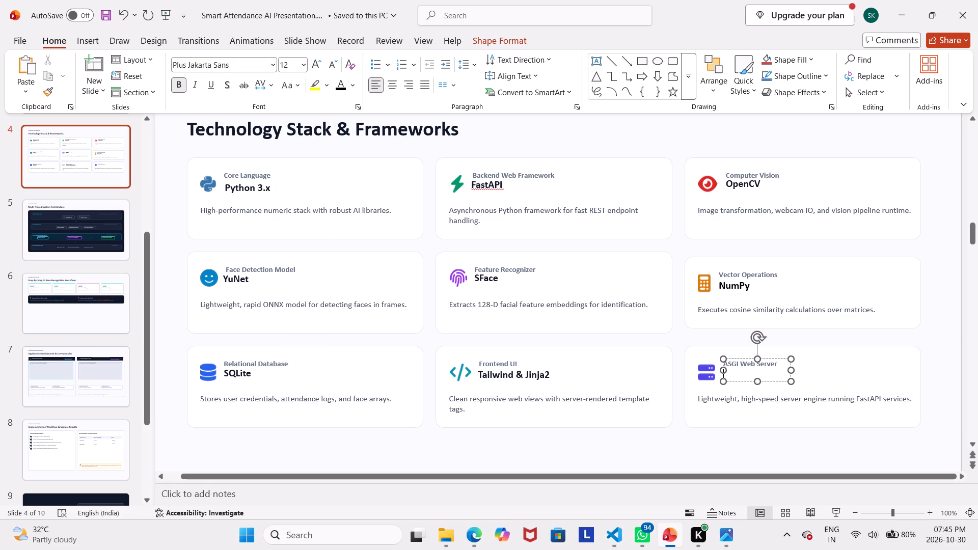
key("ctrl+v")
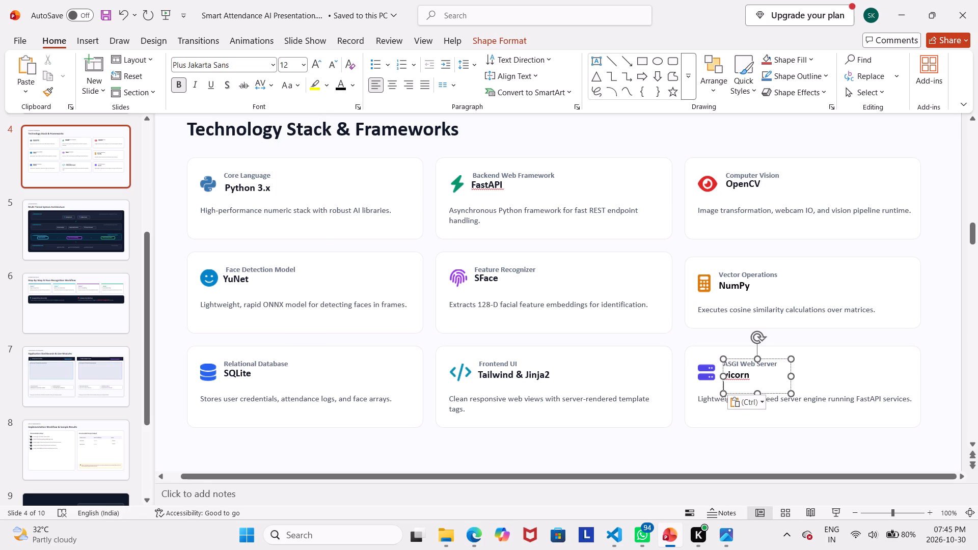
left_click(807, 375)
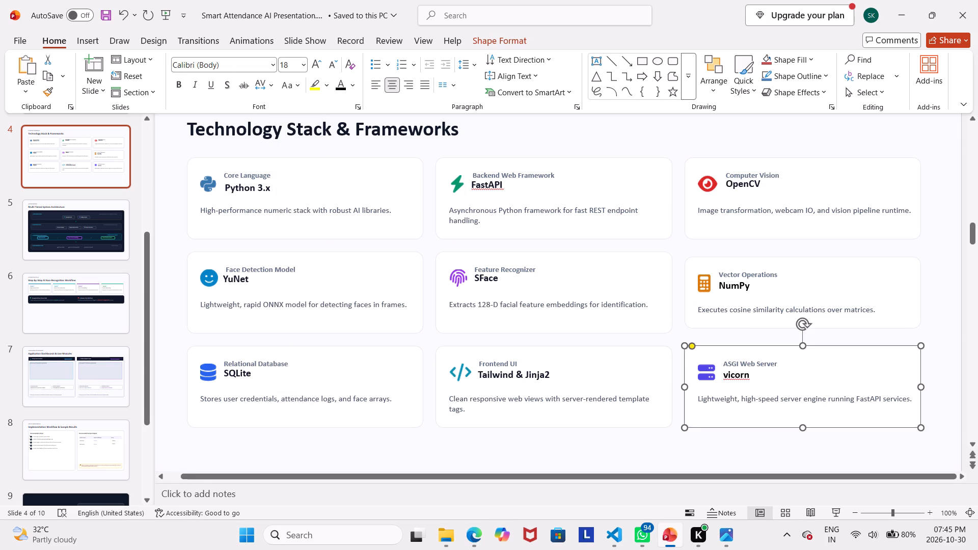
Check the ASGI card's heading in Google Slides and add the missing first letter in PowerPoint so it reads "Uvicorn".
left_click(724, 376)
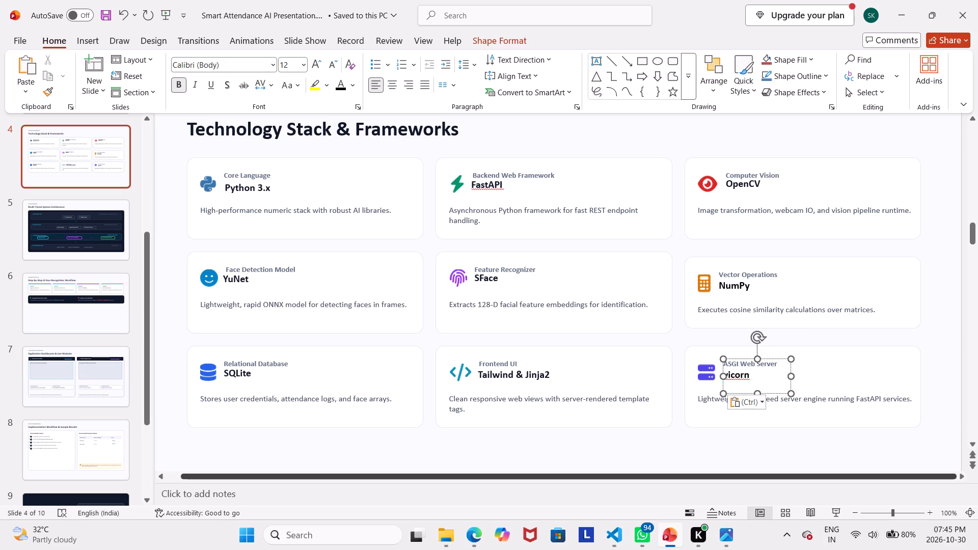
left_click(479, 536)
left_click(662, 404)
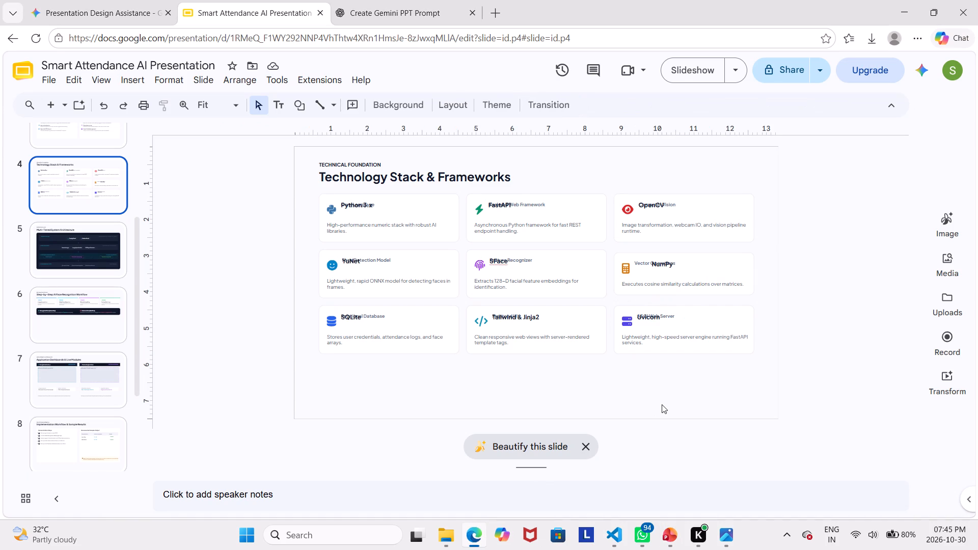
left_click(672, 538)
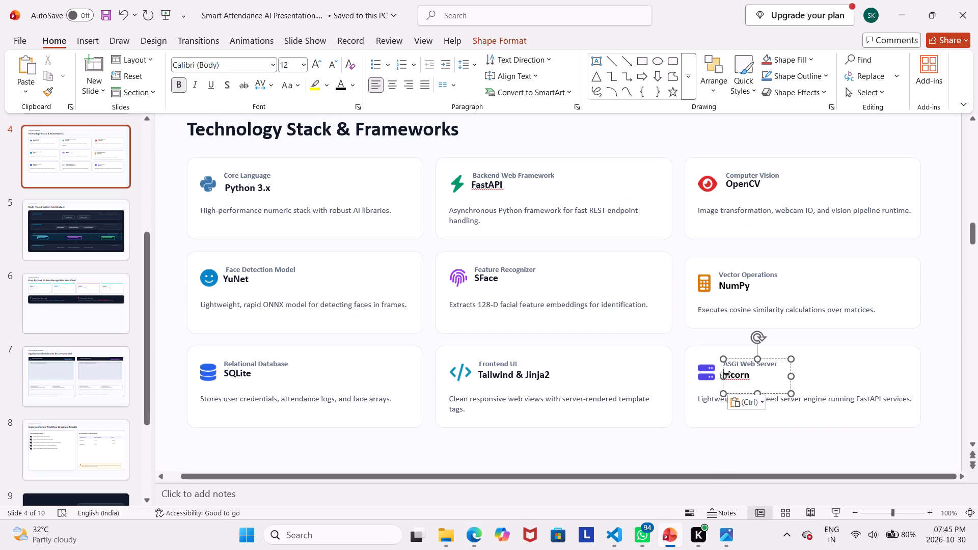
key("shift+u")
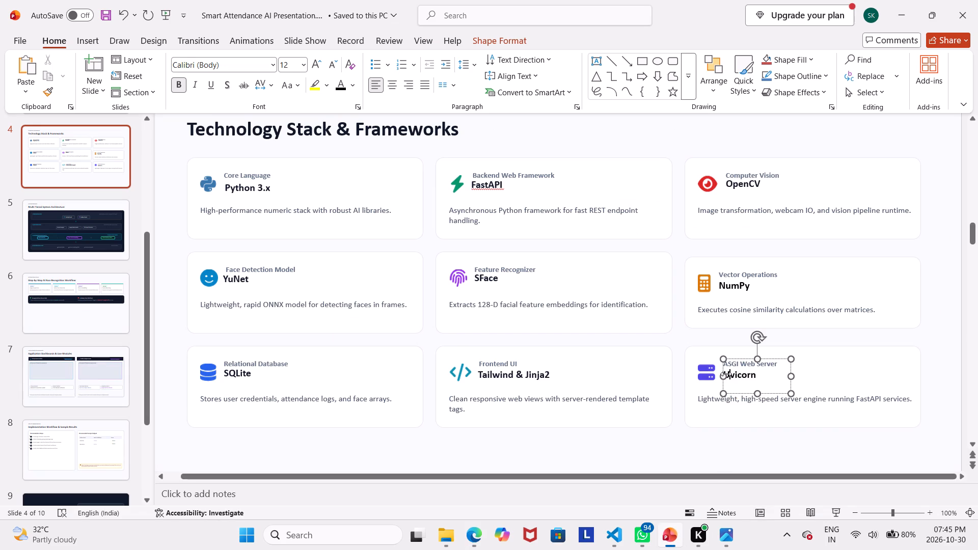
left_click(763, 382)
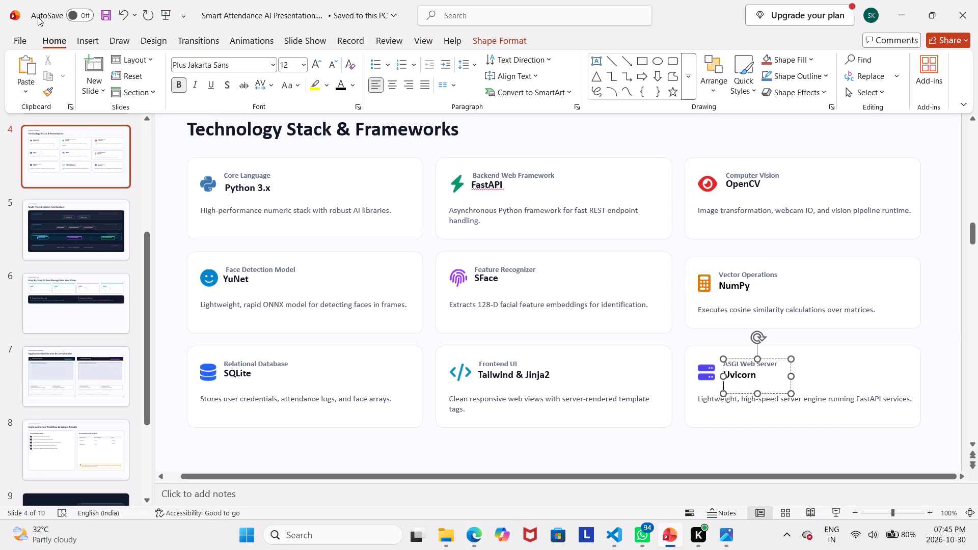
Save the presentation, accepting that the unavailable fonts are left out.
left_click(102, 15)
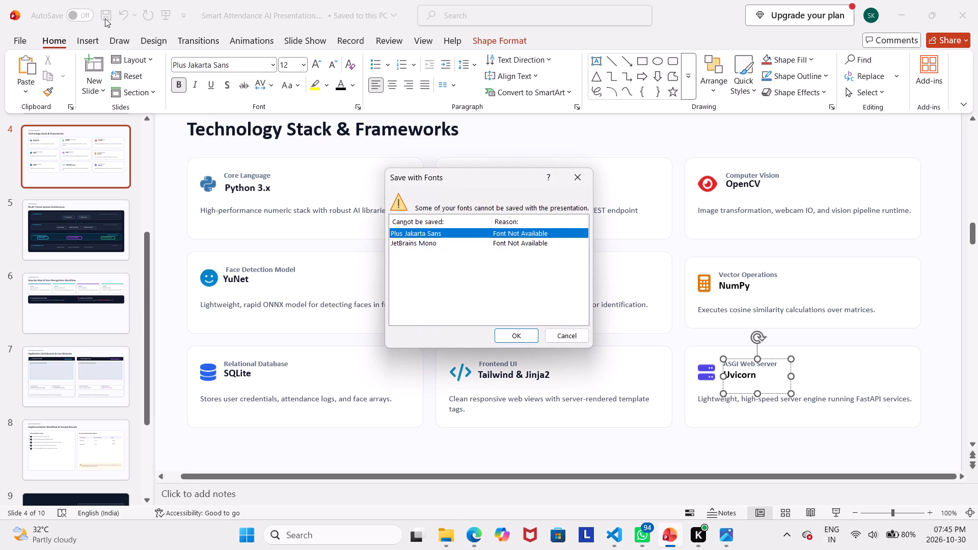
left_click(572, 181)
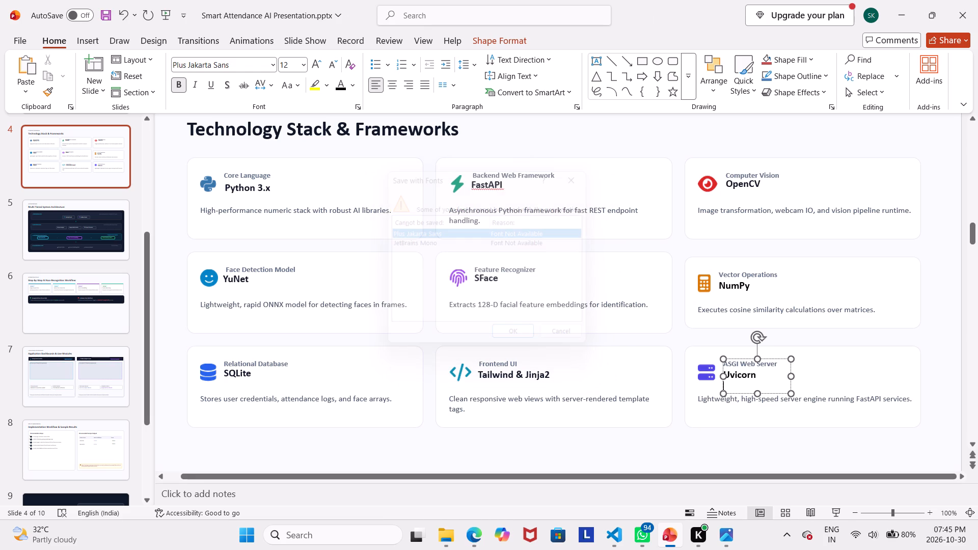
key("ctrl+s")
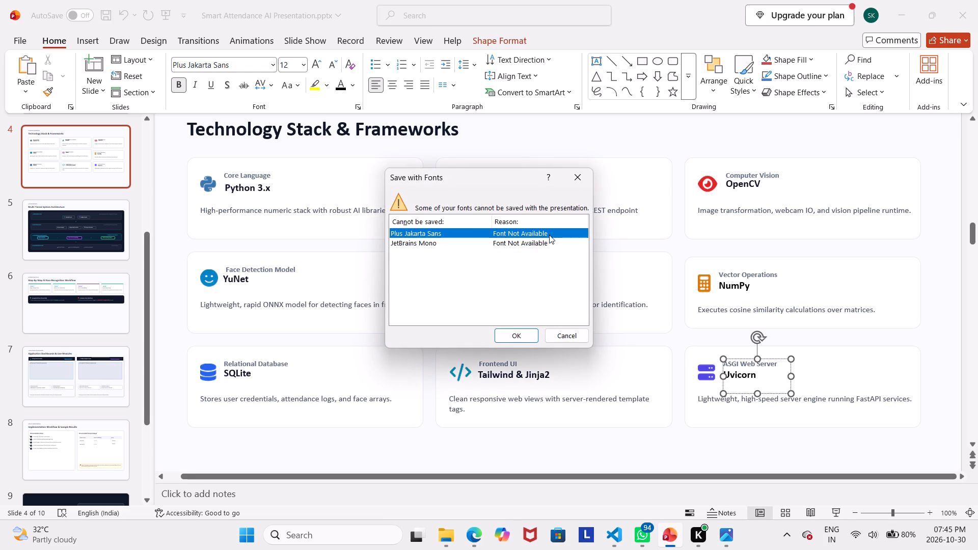
left_click(513, 340)
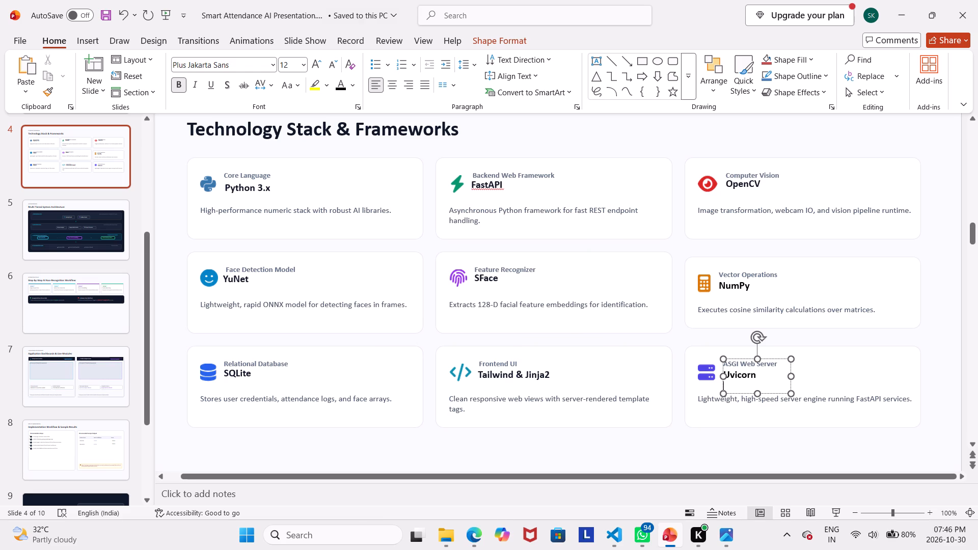
left_click(109, 14)
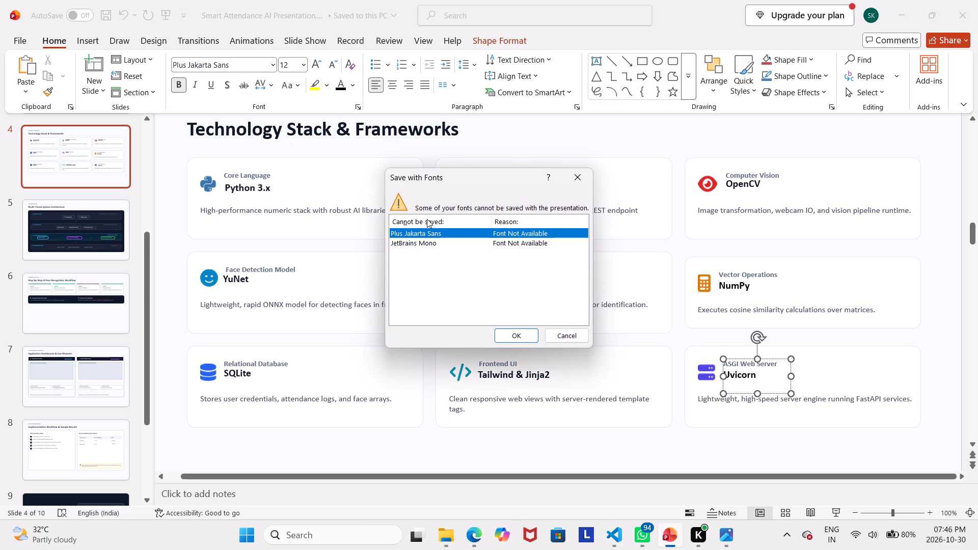
left_click(427, 219)
left_click(424, 243)
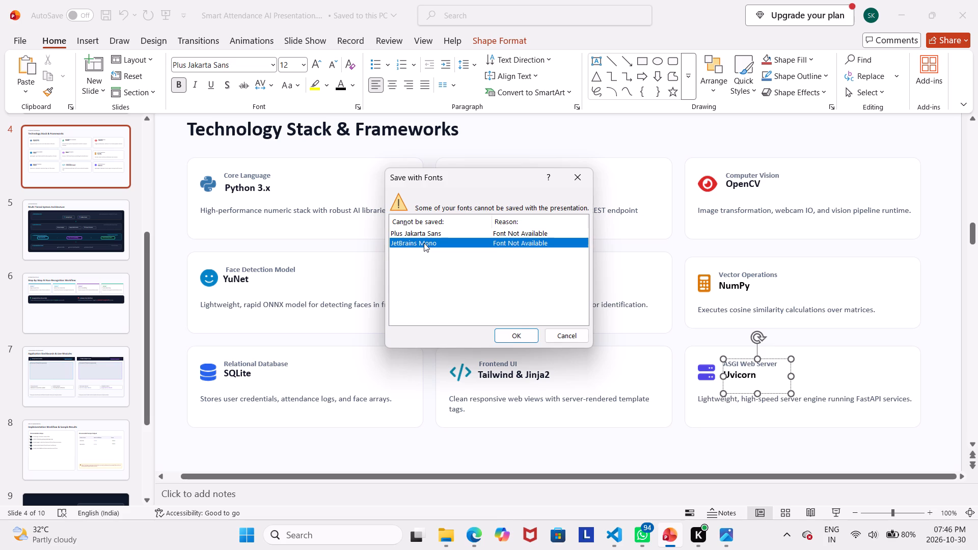
left_click(520, 343)
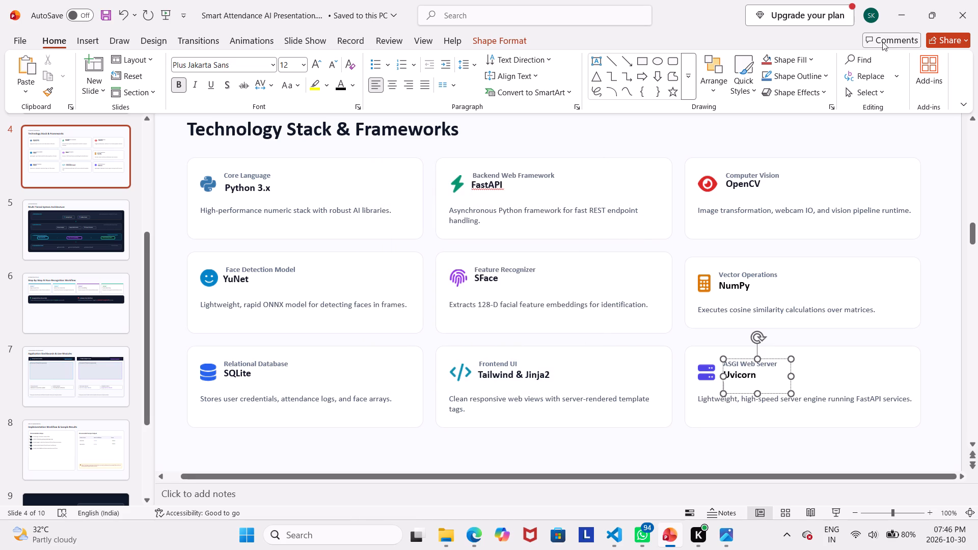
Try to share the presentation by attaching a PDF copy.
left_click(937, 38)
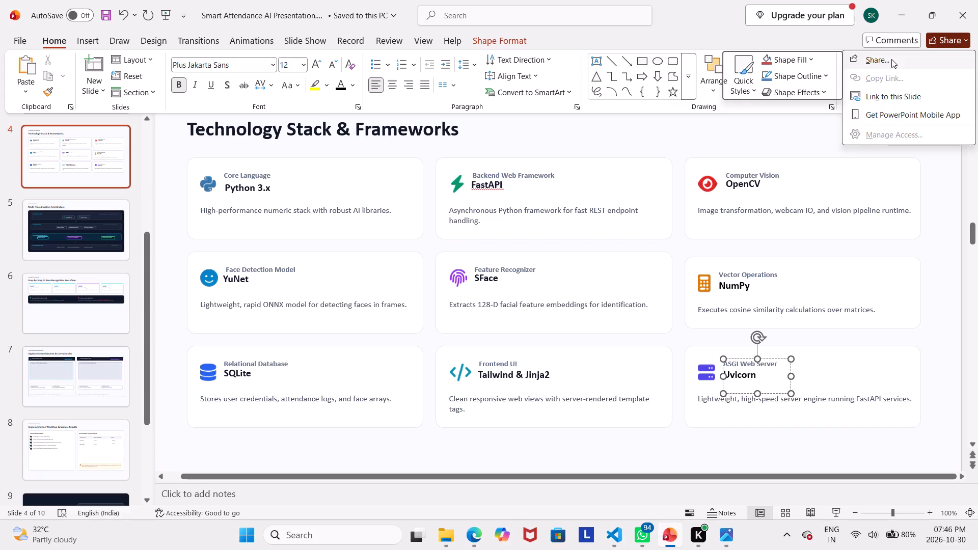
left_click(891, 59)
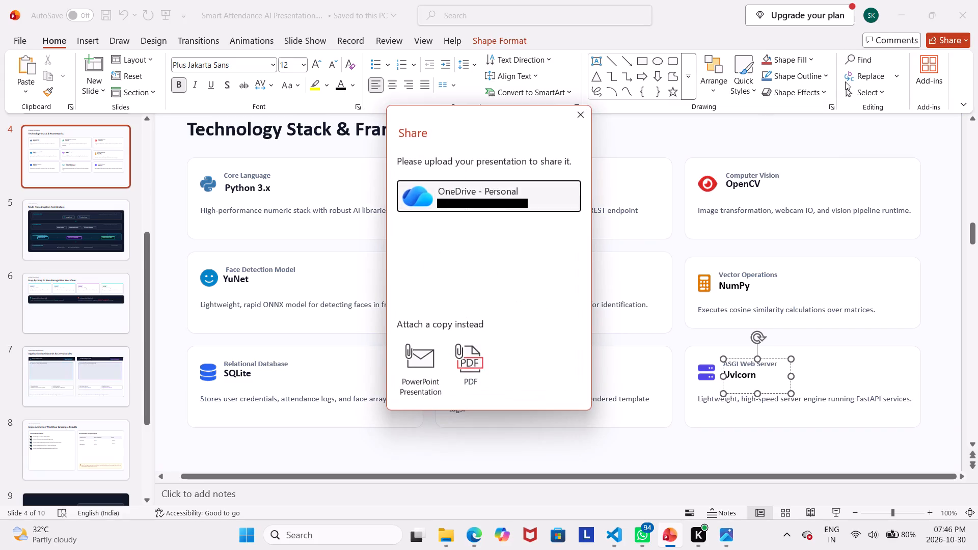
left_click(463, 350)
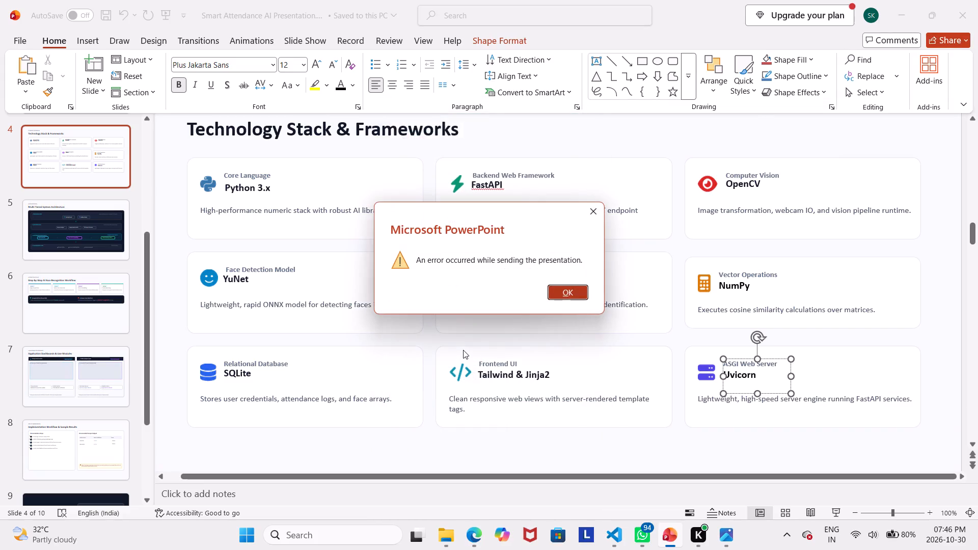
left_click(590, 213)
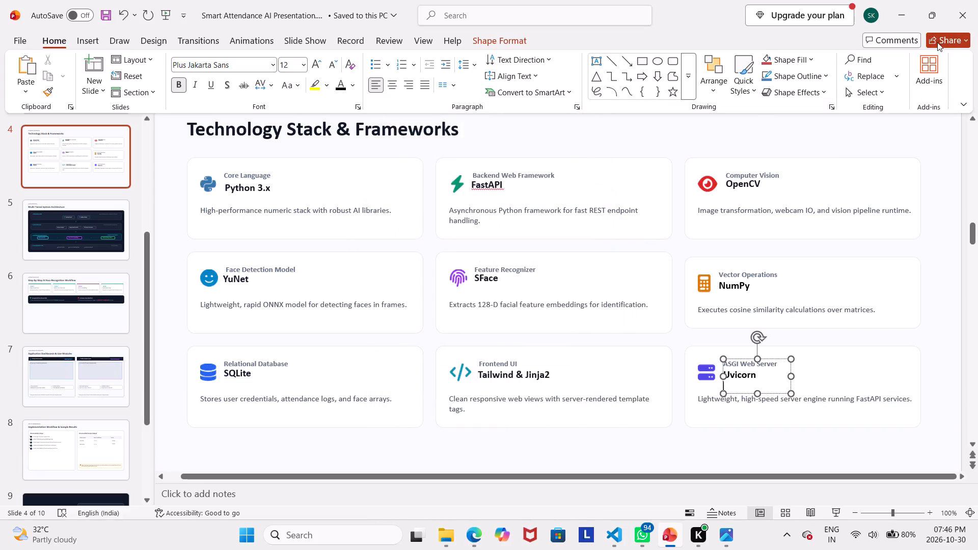
Upload the presentation to the personal OneDrive for sharing, accepting that the unavailable fonts are left out.
left_click(937, 42)
left_click(903, 56)
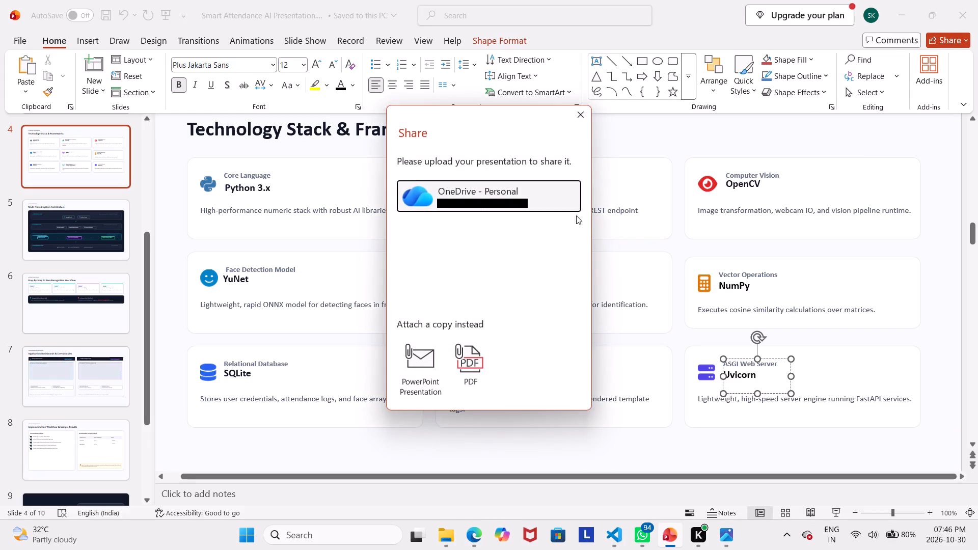
left_click(529, 194)
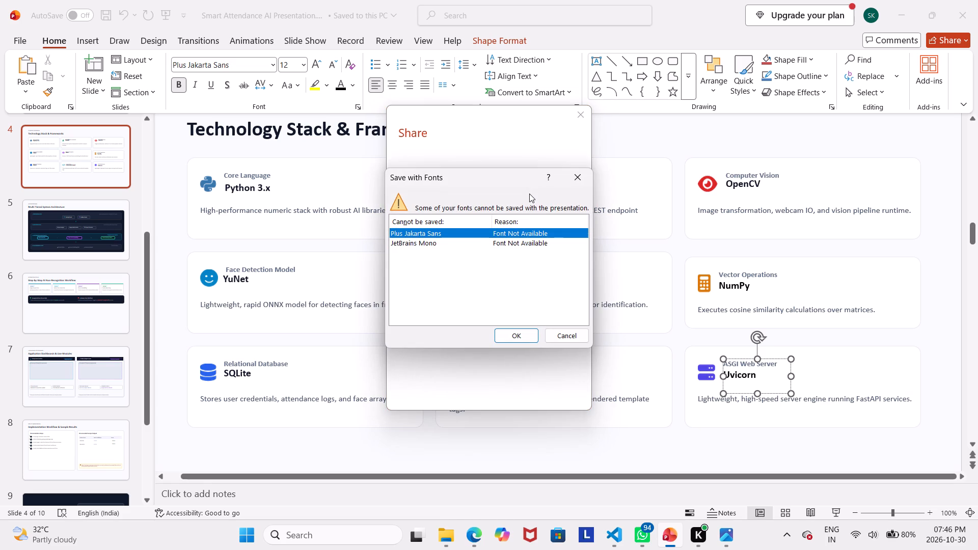
left_click(510, 243)
left_click(527, 340)
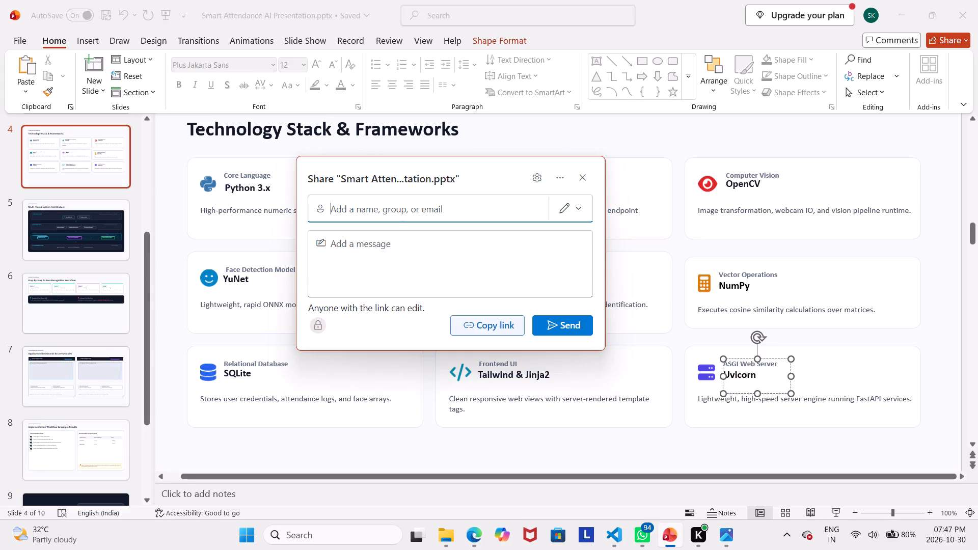
Send the presentation's sharing link to the suggested contact matching "sa" and close the share dialog.
type("sa")
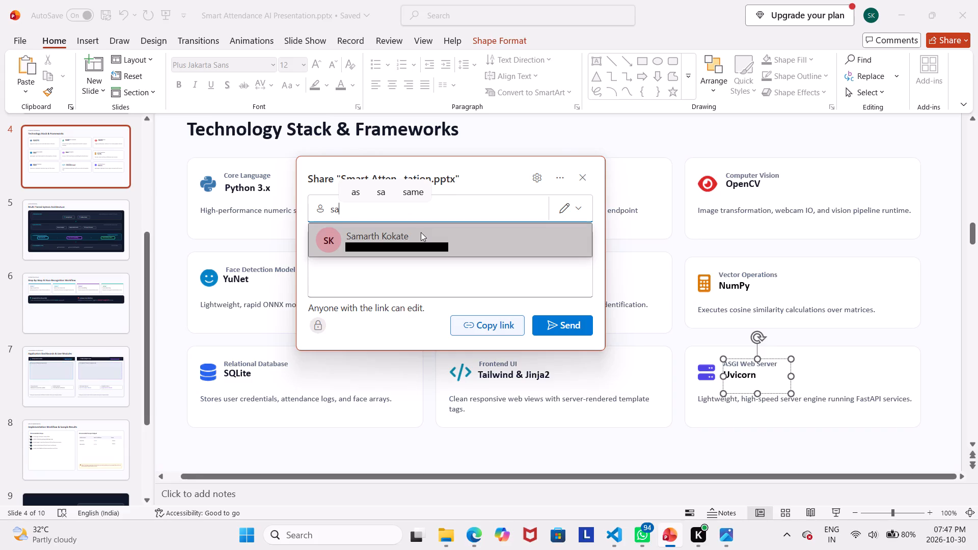
left_click(421, 232)
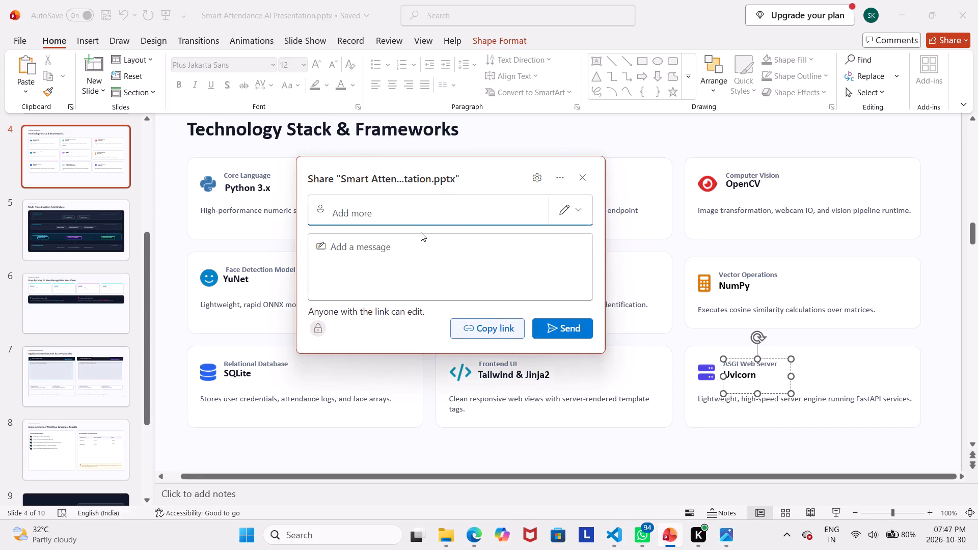
left_click(561, 346)
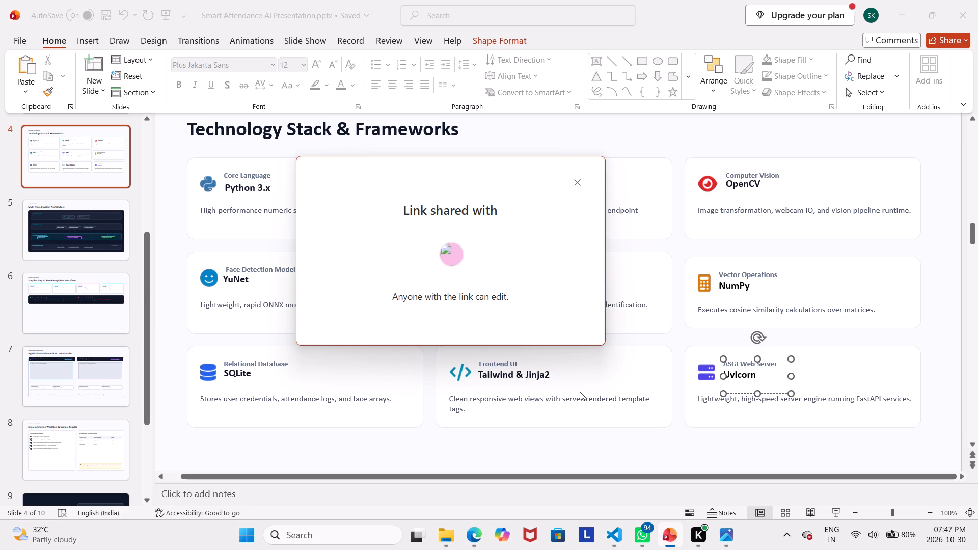
left_click(578, 180)
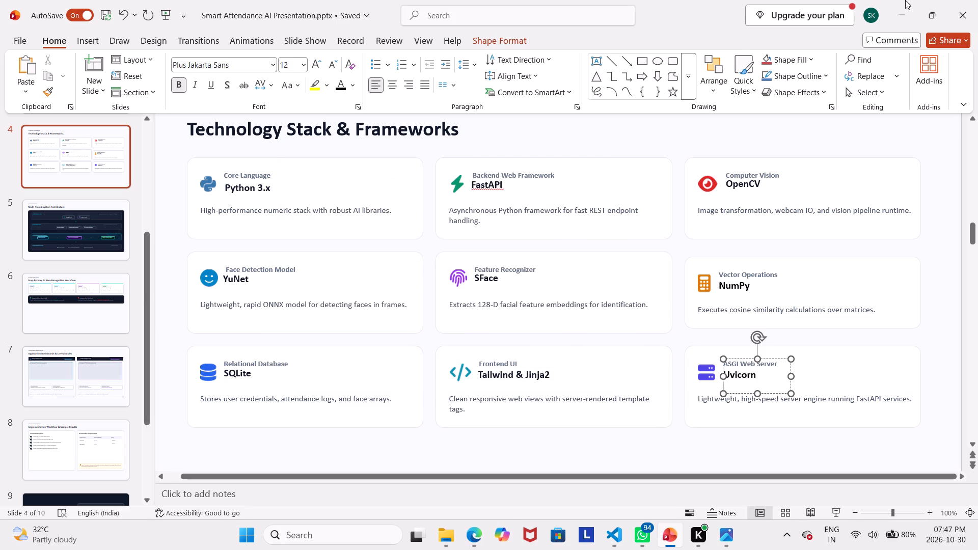
Leave the open windows and open "Smart Attendance AI Presentation.pptx" from the Downloads folder, accepting the embedded fonts notice.
left_click(905, 0)
left_click(977, 0)
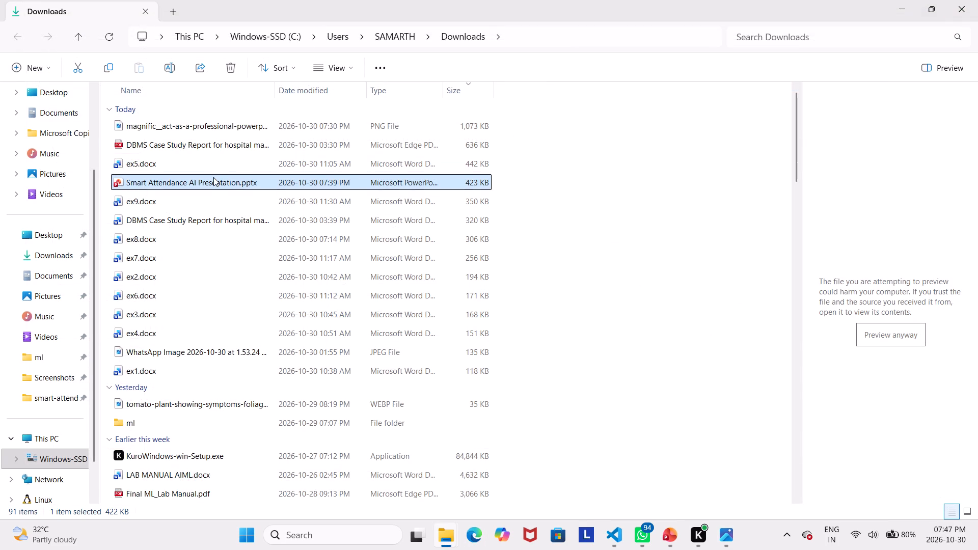
double_click(213, 179)
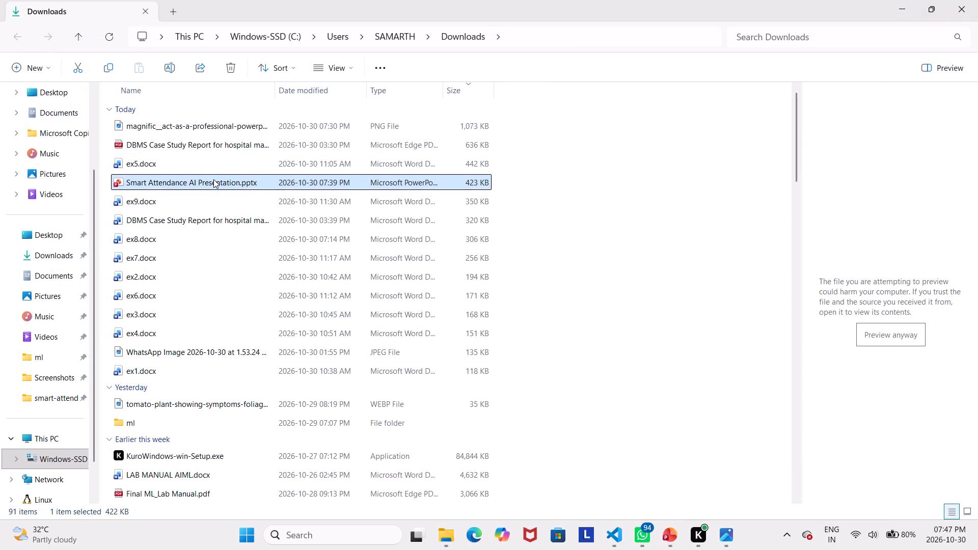
double_click(213, 179)
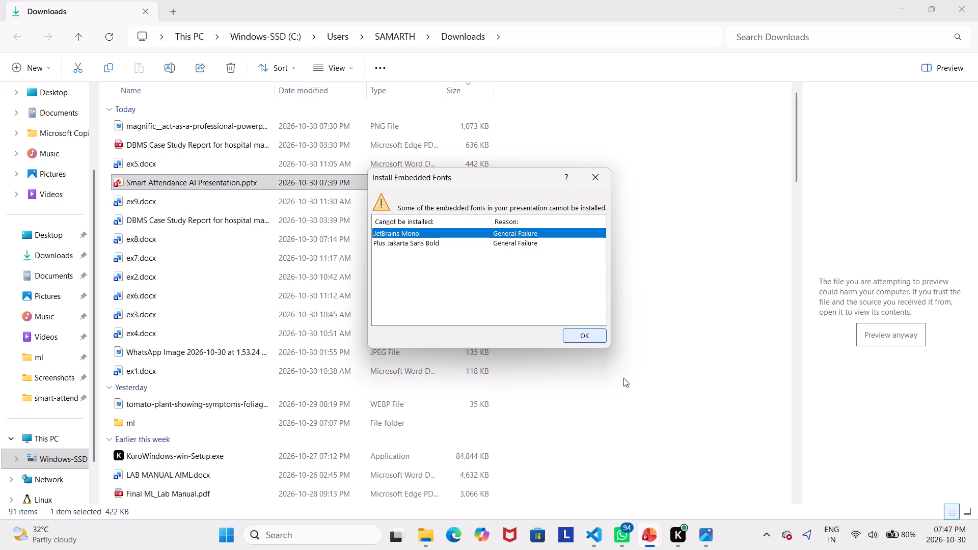
left_click(586, 331)
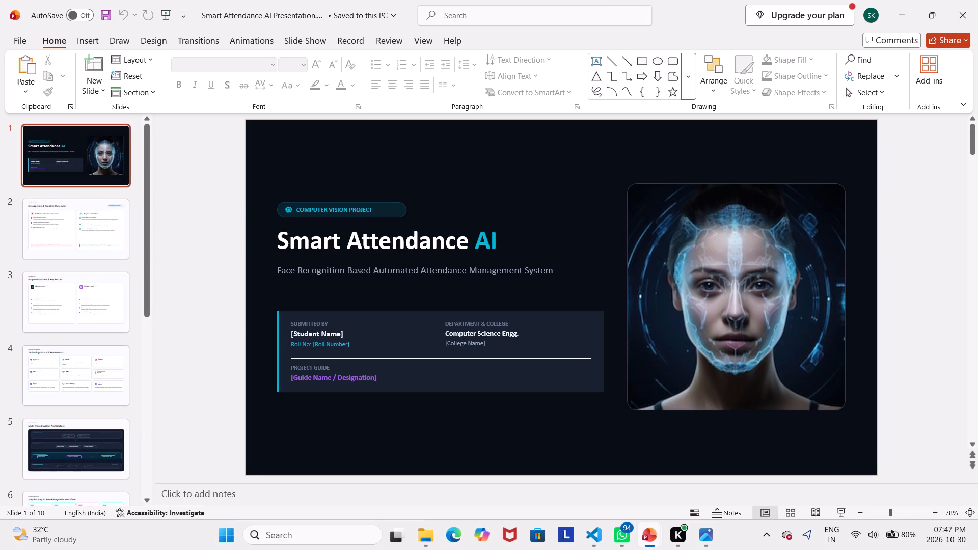
Check the opened deck's slides, including Proposed System & Key Portals and Technology Stack & Frameworks.
left_click(80, 259)
left_click(80, 309)
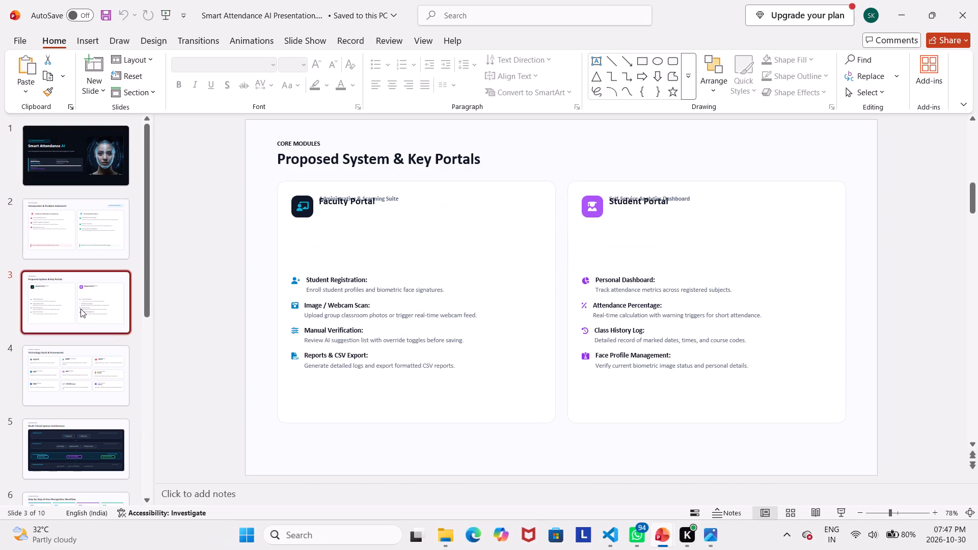
left_click(88, 372)
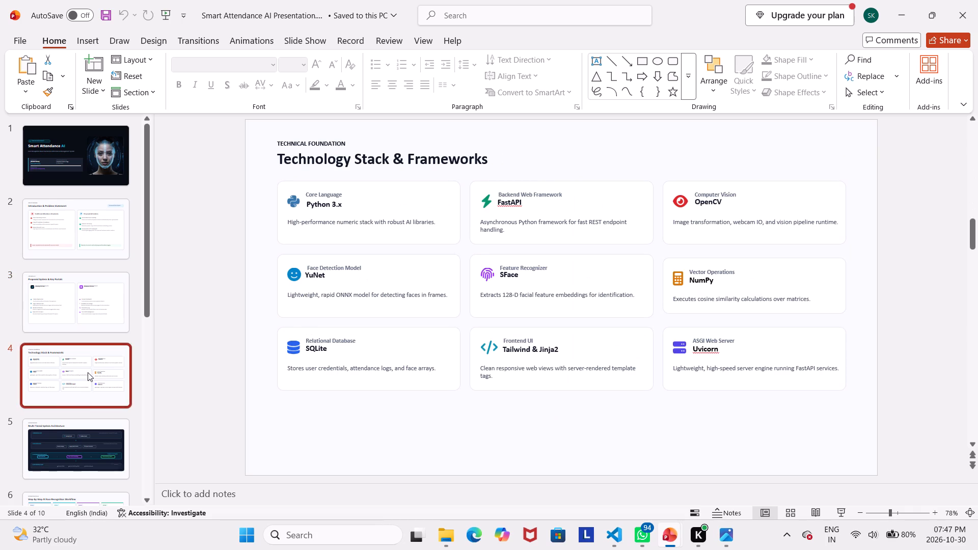
scroll(88, 375, "down", 1)
left_click(85, 417)
left_click(85, 368)
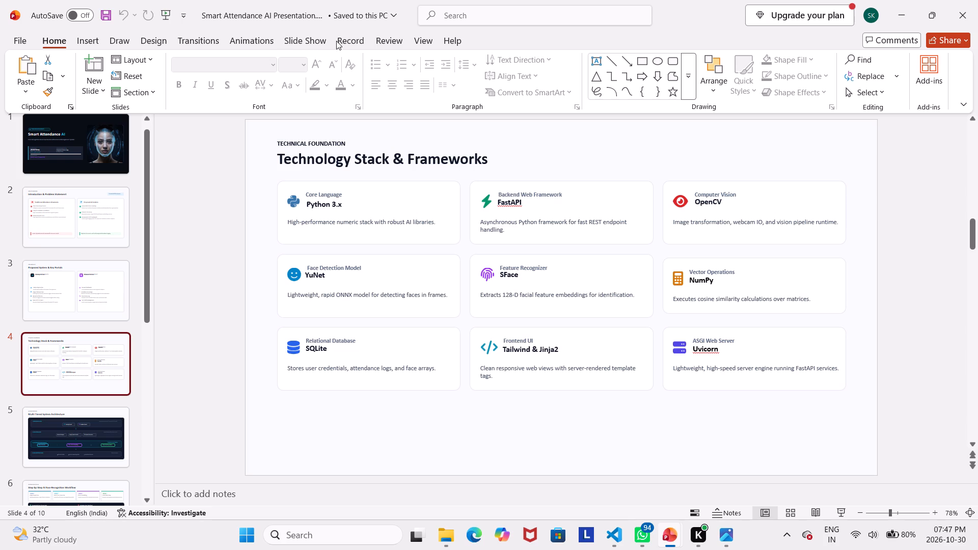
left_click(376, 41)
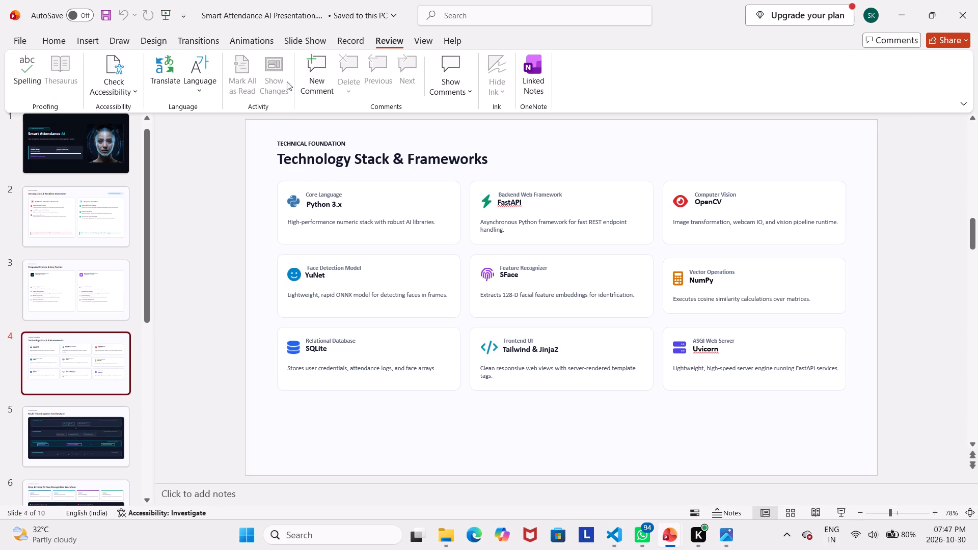
Turn off spell checking for all text on the Technology Stack & Frameworks slide.
left_click(201, 80)
left_click(214, 114)
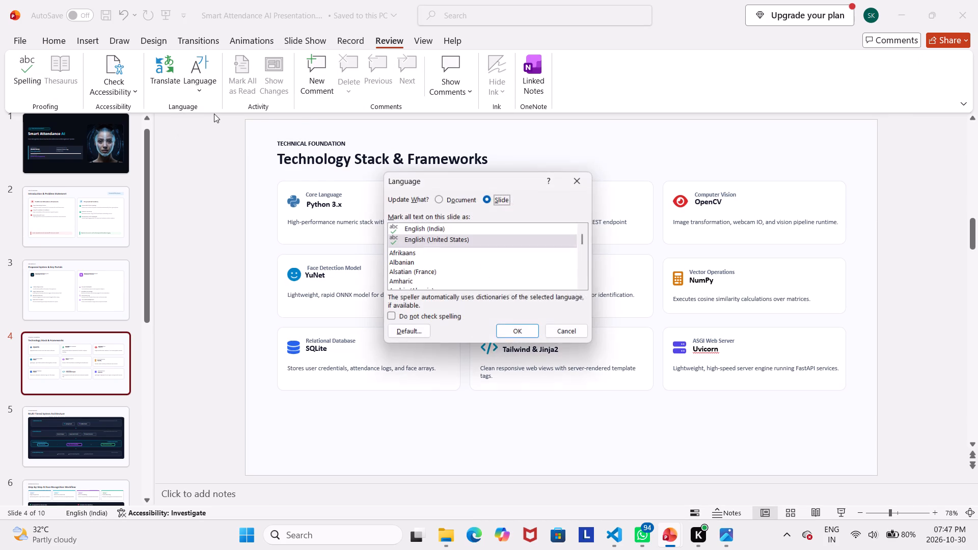
left_click(389, 318)
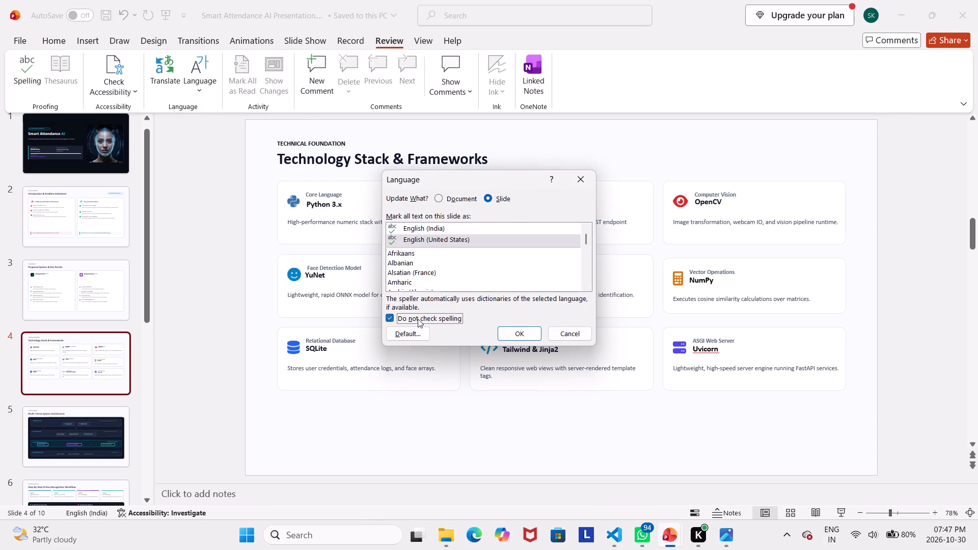
left_click(513, 333)
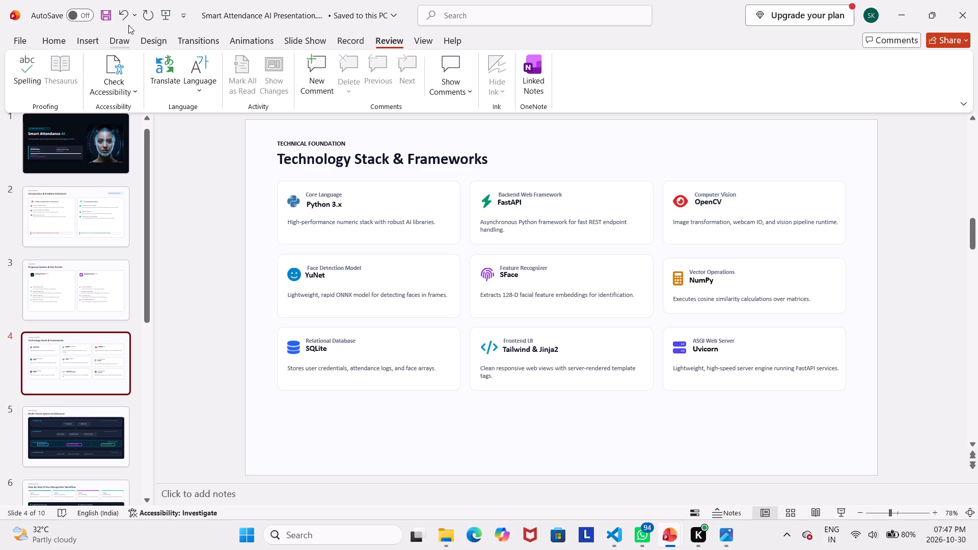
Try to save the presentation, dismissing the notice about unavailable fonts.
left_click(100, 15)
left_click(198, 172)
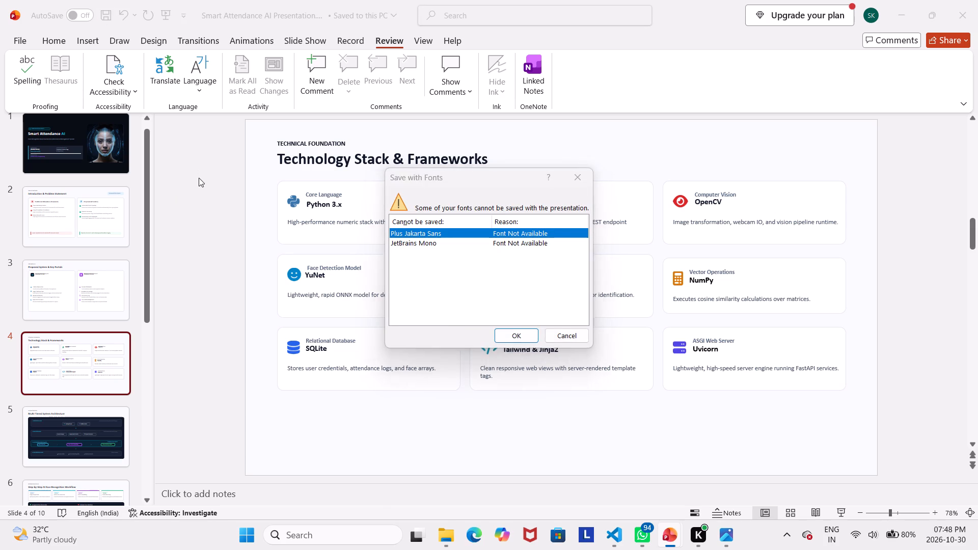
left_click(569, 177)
On the Proposed System & Key Portals slide, move the Student Portal and Faculty Portal headings down, clear of their subtitles.
scroll(259, 239, "up", 2)
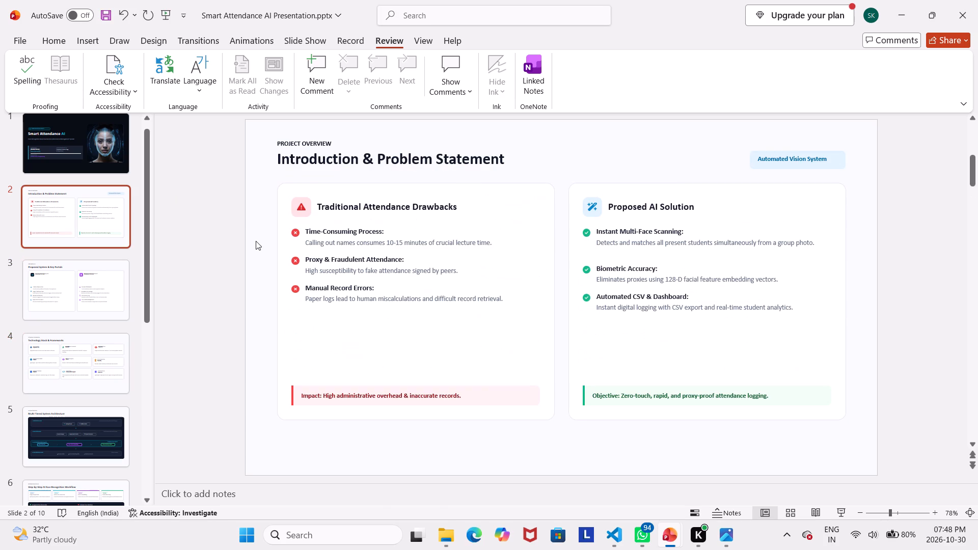
scroll(256, 241, "up", 1)
left_click(117, 228)
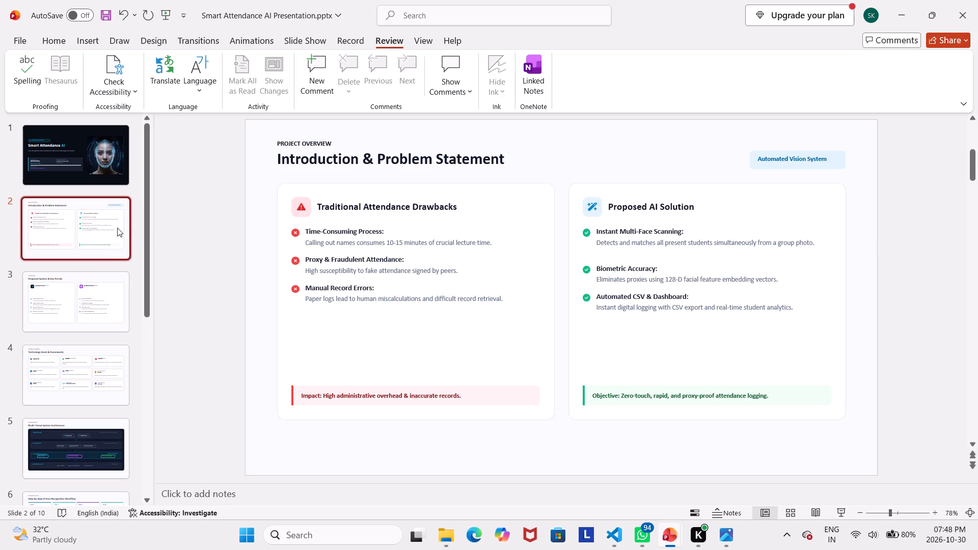
left_click(70, 302)
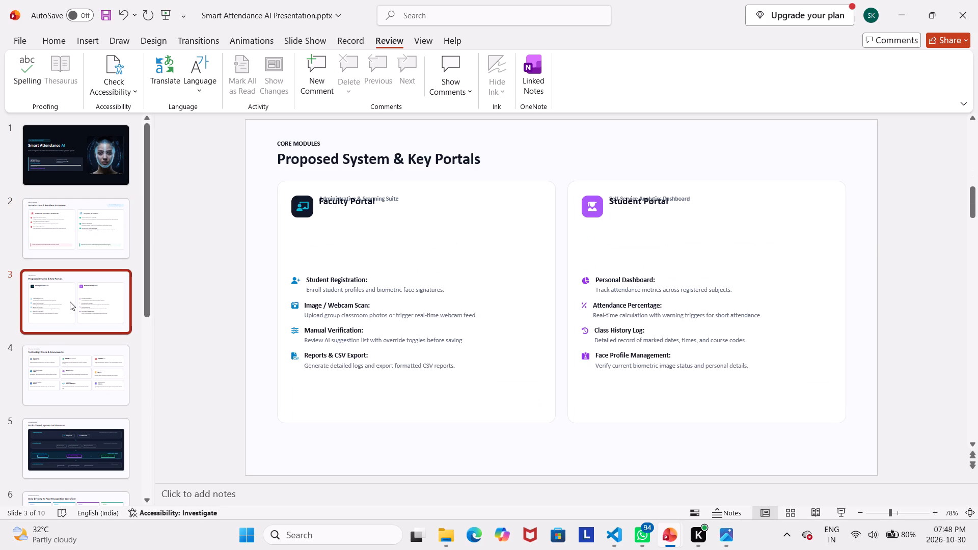
left_click(622, 199)
left_click_drag(704, 199, 704, 205)
left_click(346, 203)
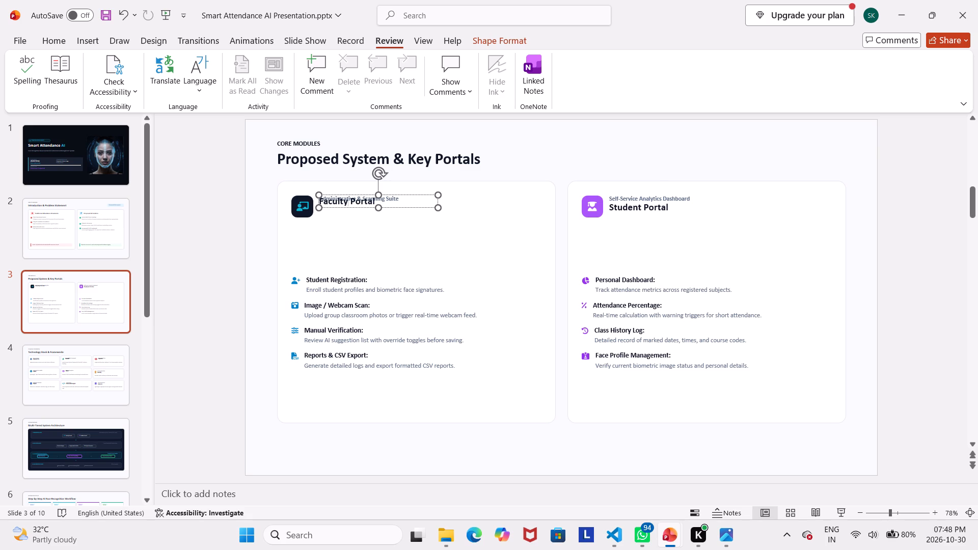
left_click_drag(418, 201, 416, 206)
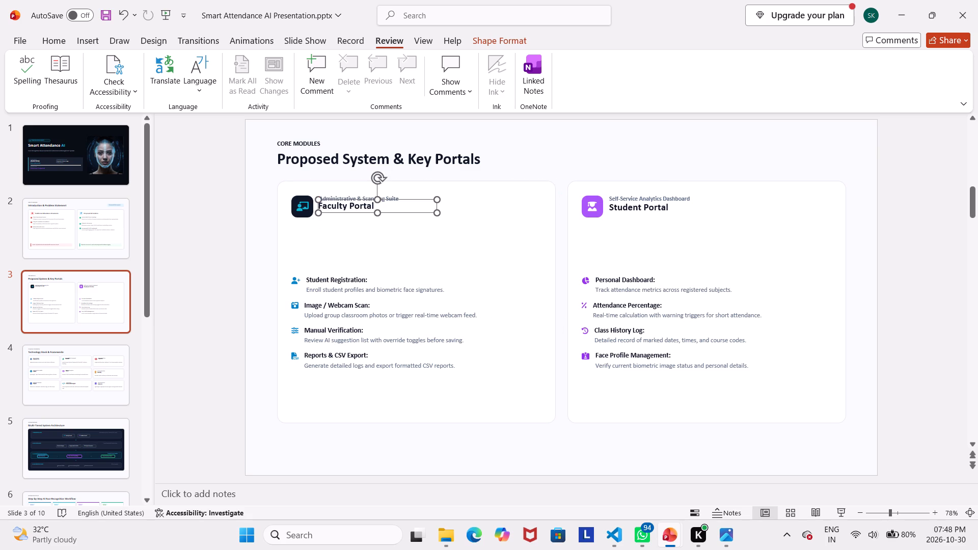
left_click(404, 231)
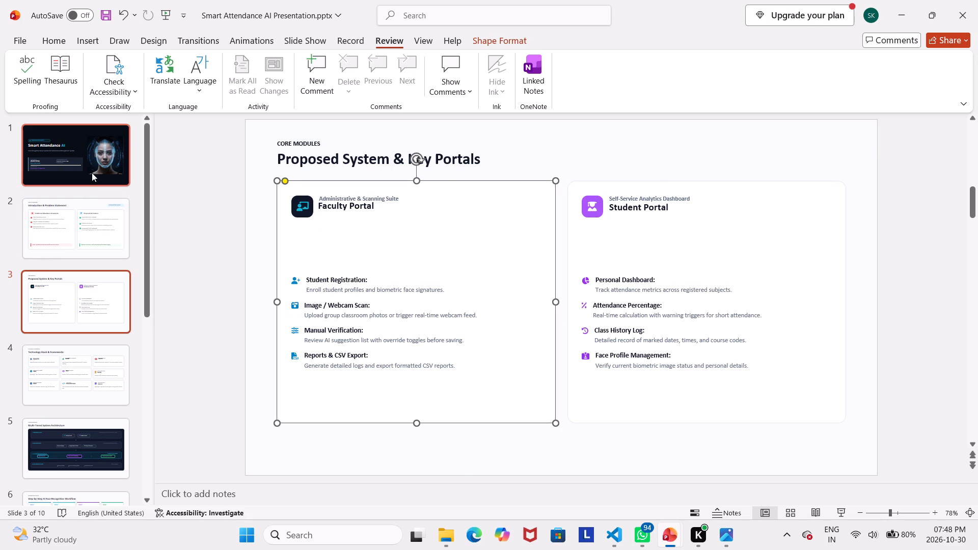
Check the deck's slides from the title slide through to Image Sources for remaining layout problems.
left_click(92, 173)
left_click(105, 220)
left_click(105, 291)
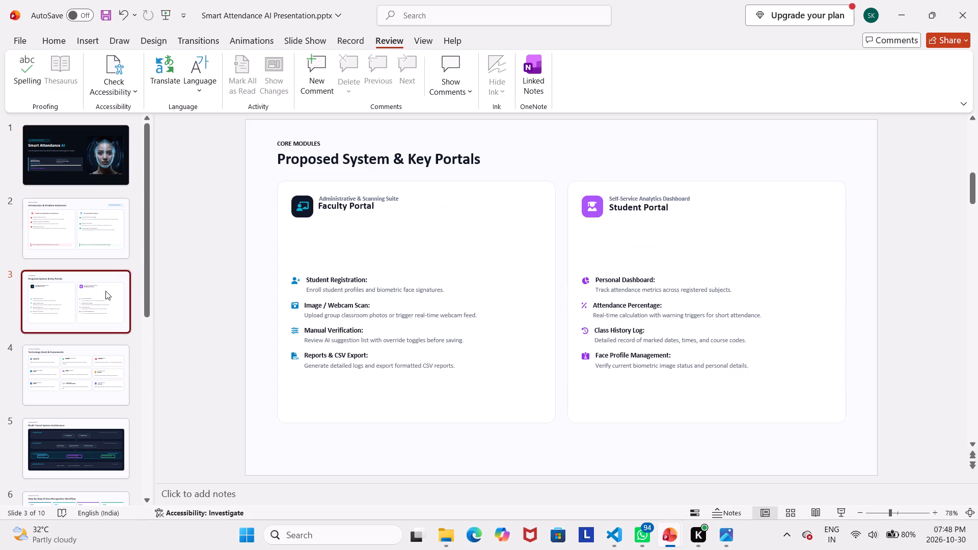
scroll(105, 291, "down", 2)
left_click(75, 352)
scroll(75, 352, "down", 3)
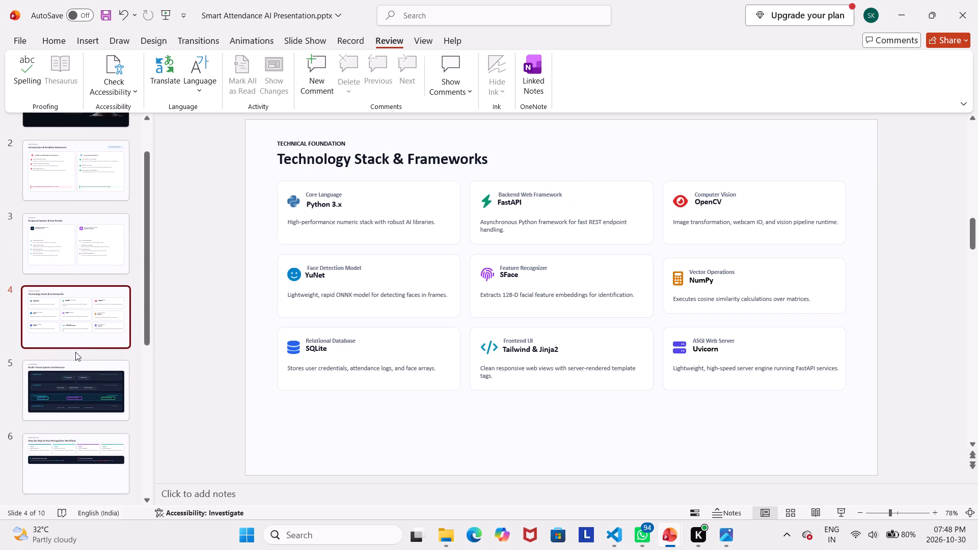
scroll(75, 352, "down", 1)
left_click(92, 381)
scroll(94, 377, "down", 3)
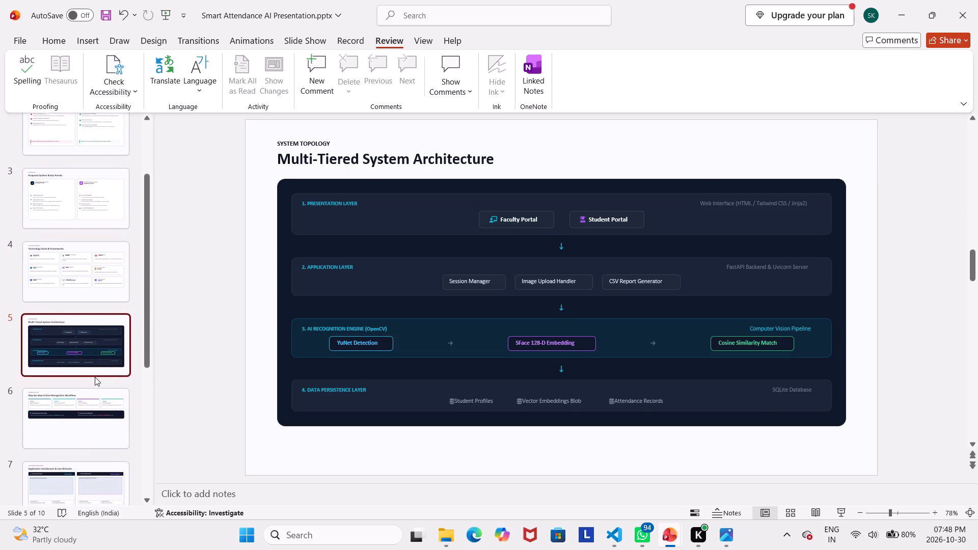
left_click(95, 395)
scroll(95, 395, "down", 4)
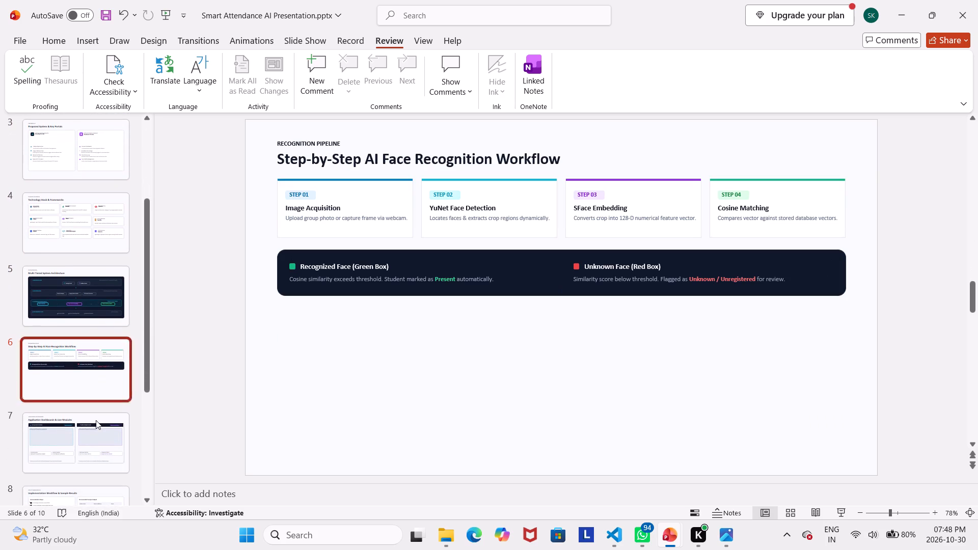
left_click(95, 423)
scroll(95, 417, "down", 4)
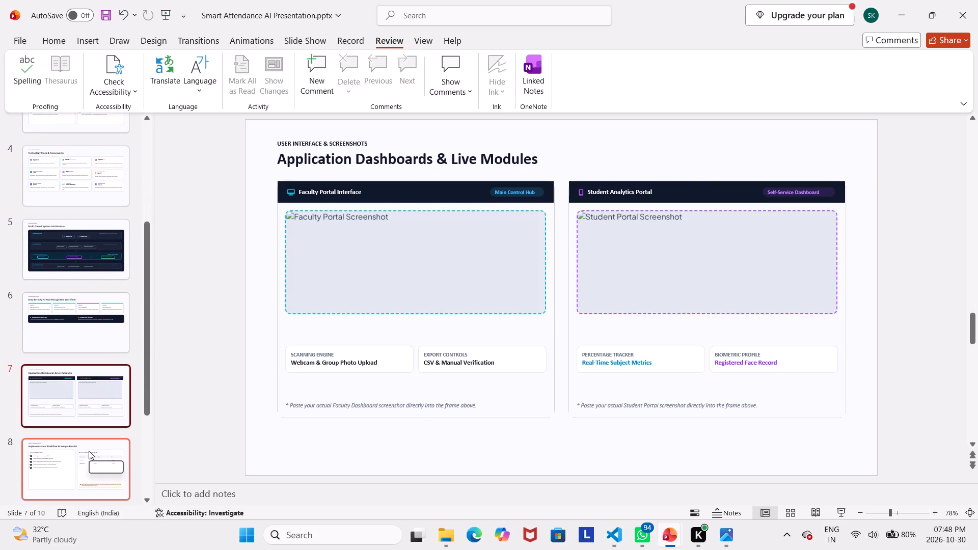
left_click(89, 451)
scroll(98, 413, "down", 5)
left_click(92, 454)
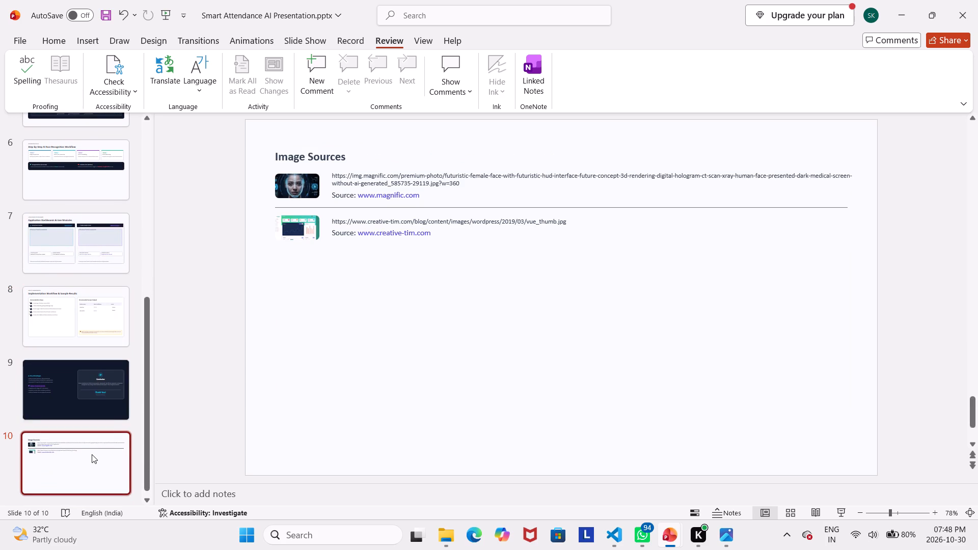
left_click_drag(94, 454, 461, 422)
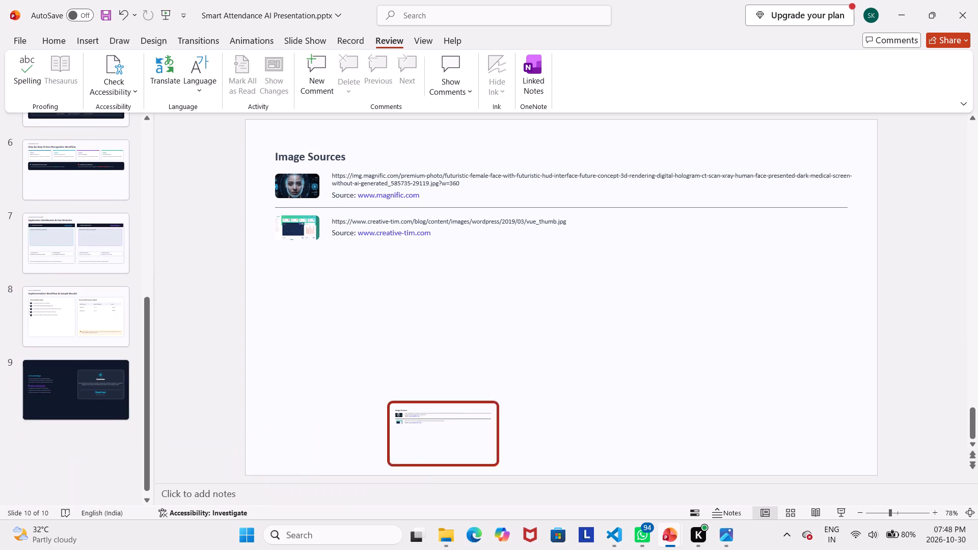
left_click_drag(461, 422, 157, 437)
left_click_drag(494, 232, 230, 160)
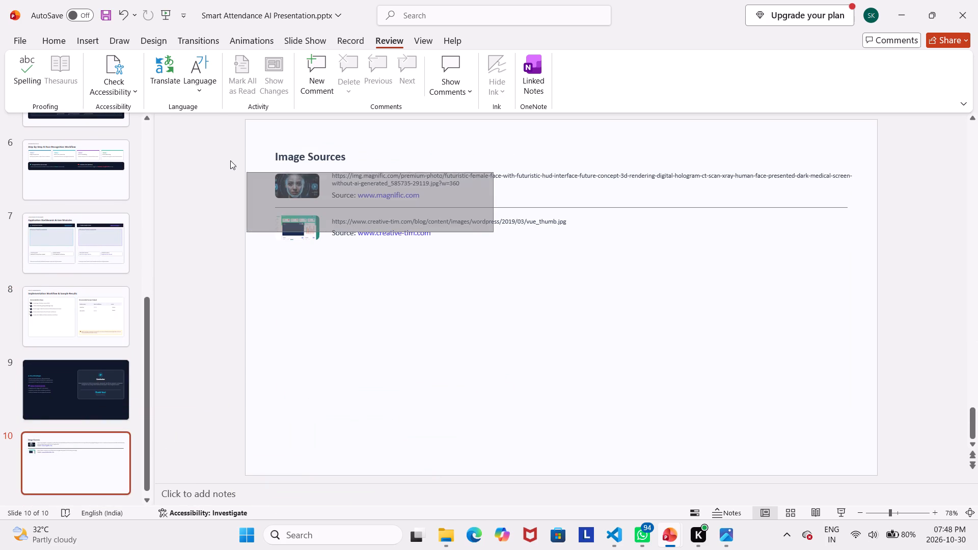
left_click_drag(230, 160, 228, 159)
key("BackSpace")
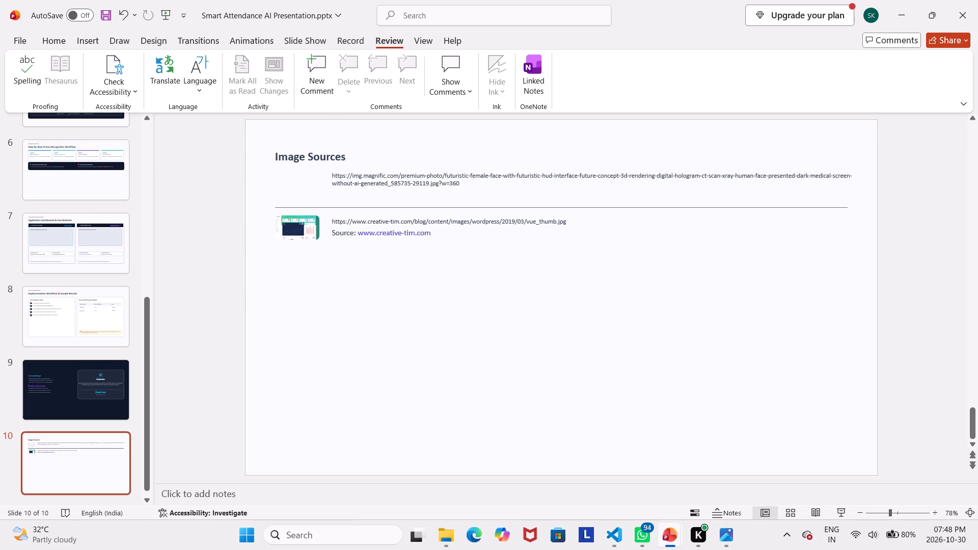
left_click_drag(275, 155, 417, 237)
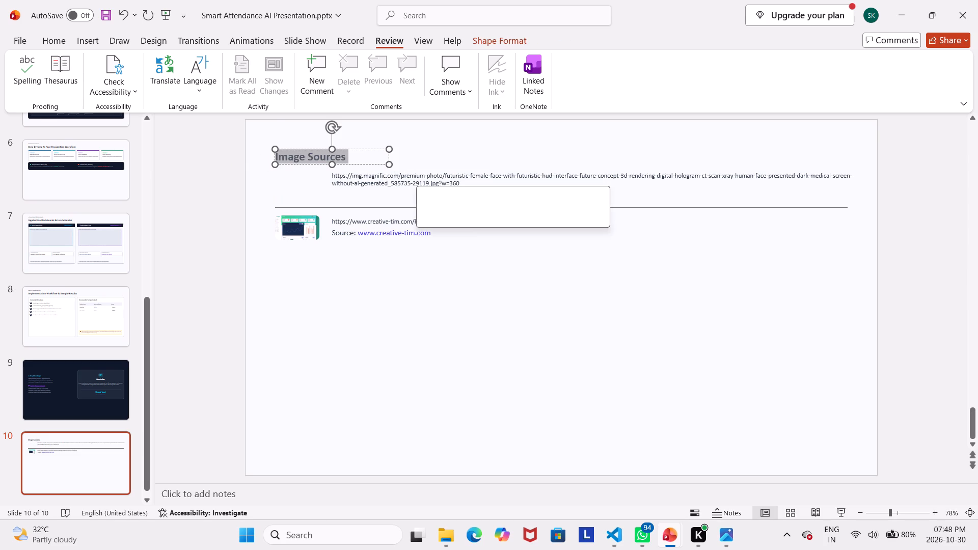
key("BackSpace")
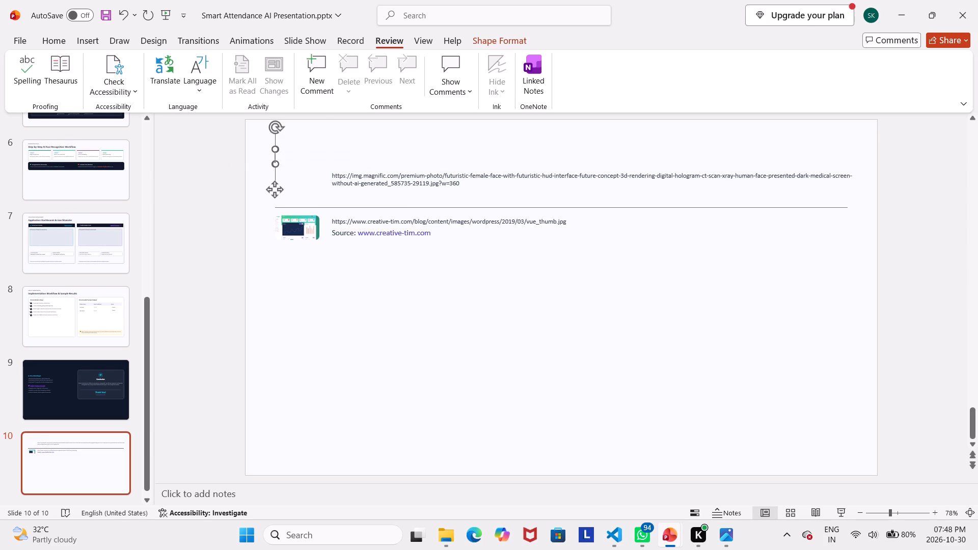
left_click_drag(331, 173, 355, 253)
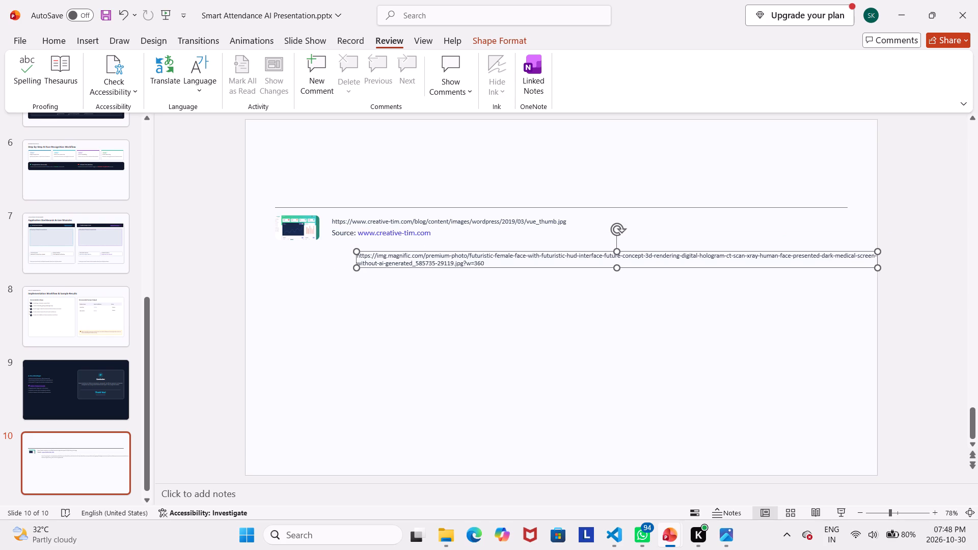
key("BackSpace")
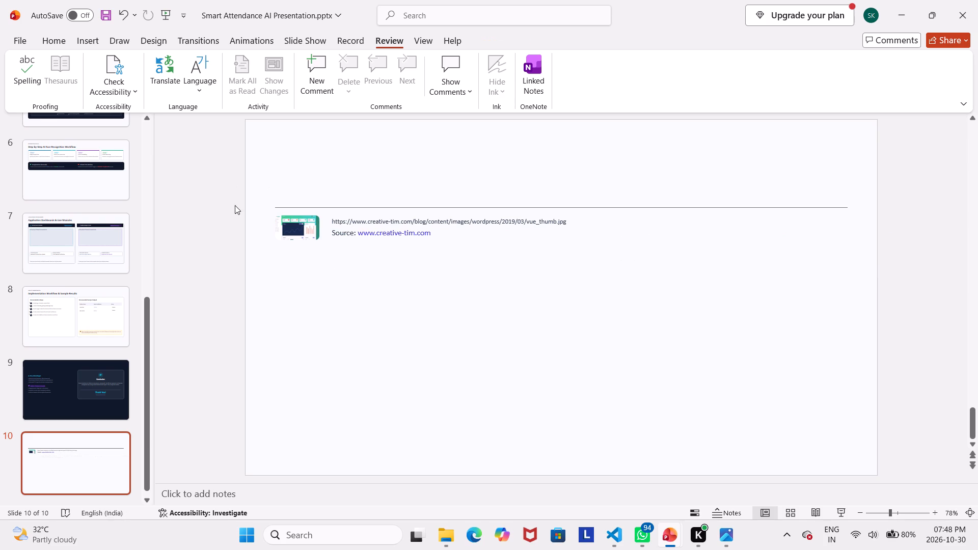
Delete the second entry's picture and its creative-tim.com image address from the Image Sources slide.
left_click(274, 226)
key("BackSpace")
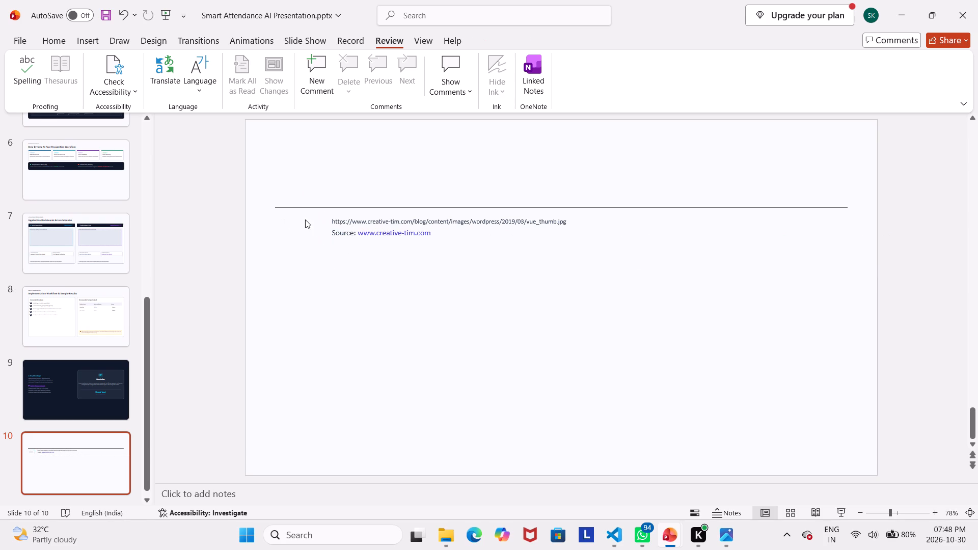
left_click(336, 220)
key("BackSpace")
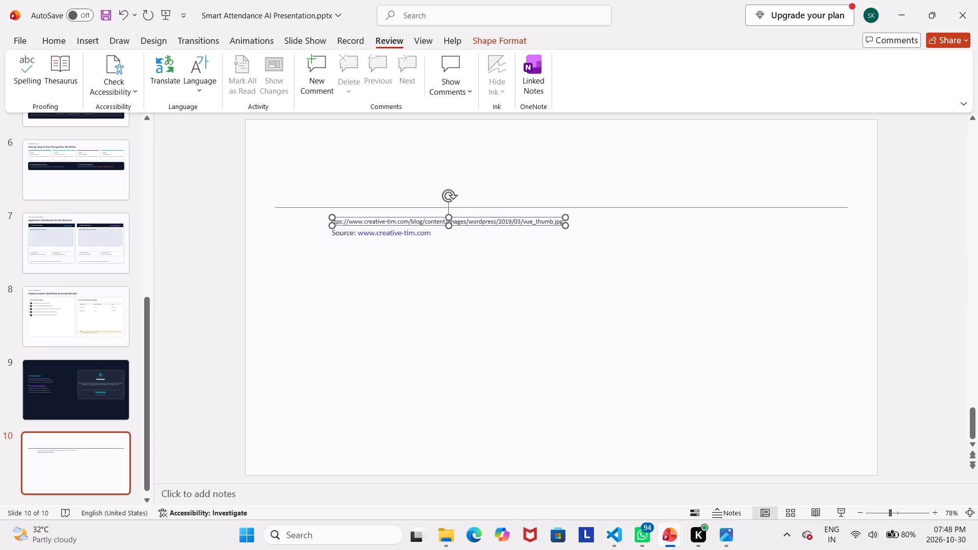
key("BackSpace")
key("BackSpace")
key("BackSpace")
key("BackSpace")
key("BackSpace")
key("BackSpace")
key("BackSpace")
key("BackSpace")
key("BackSpace")
key("BackSpace")
key("BackSpace")
key("BackSpace")
key("BackSpace")
key("BackSpace")
key("BackSpace")
key("BackSpace")
key("BackSpace")
key("BackSpace")
left_click(460, 218)
key("BackSpace")
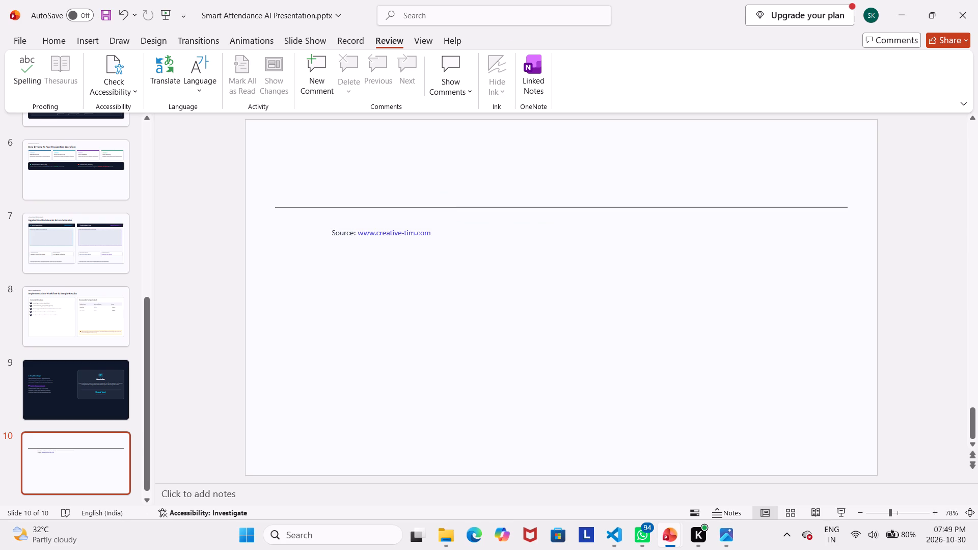
left_click(341, 236)
key("BackSpace")
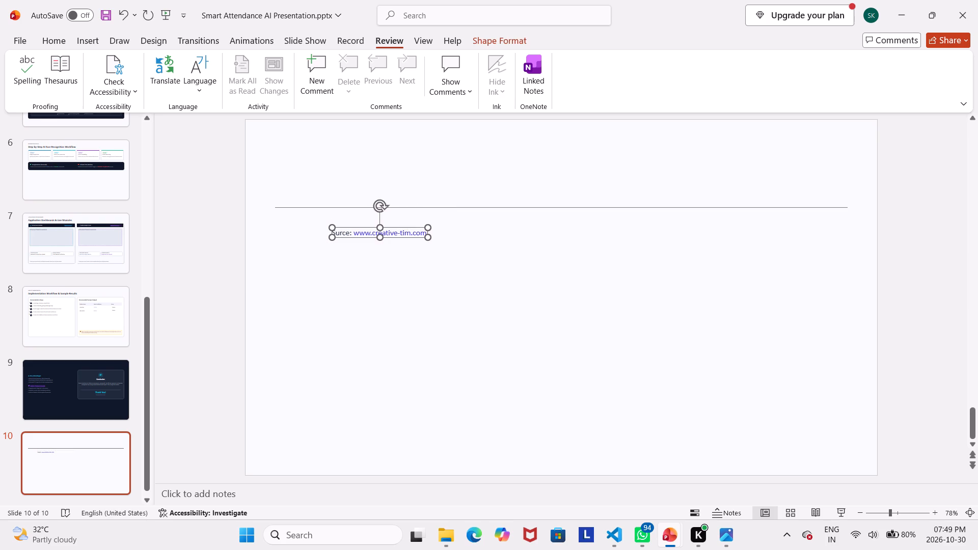
key("BackSpace")
key("BackSpace")
key("BackSpace")
key("BackSpace")
key("BackSpace")
key("BackSpace")
key("BackSpace")
key("BackSpace")
key("BackSpace")
key("BackSpace")
key("BackSpace")
key("BackSpace")
key("BackSpace")
key("BackSpace")
key("BackSpace")
key("BackSpace")
key("BackSpace")
key("BackSpace")
left_click(404, 234)
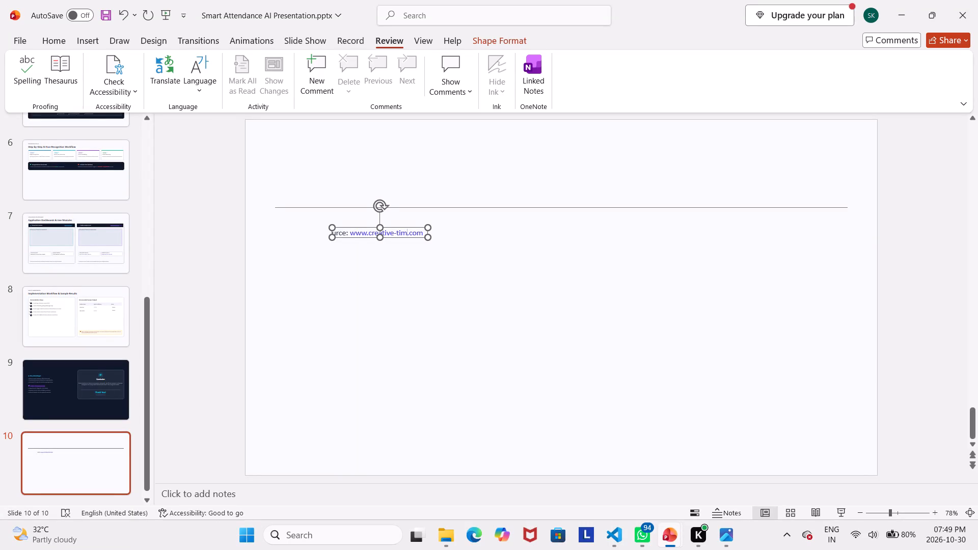
key("BackSpace")
key("Right")
key("Right")
key("Right")
key("Right")
key("Right")
key("Right")
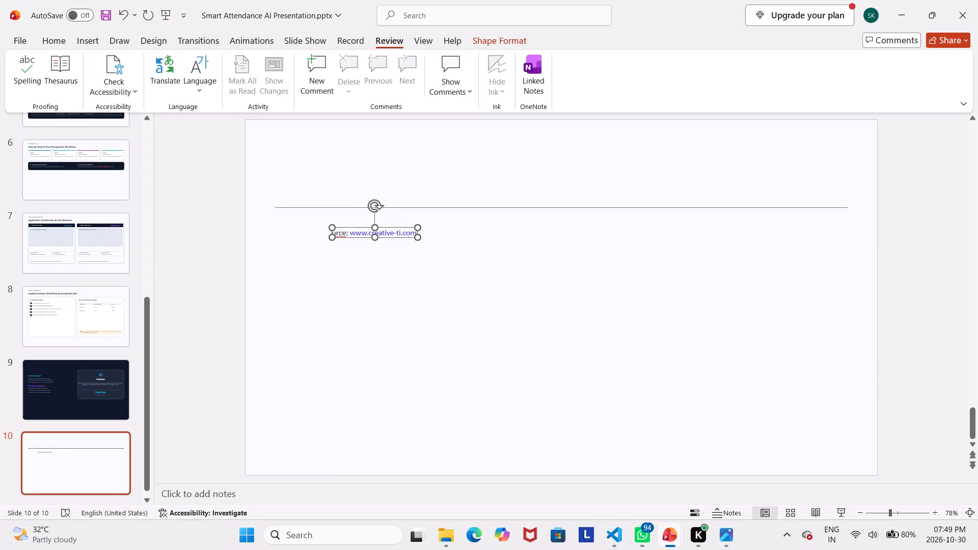
key("BackSpace")
key("BackSpace")
key("BackSpace")
key("BackSpace")
key("BackSpace")
key("BackSpace")
key("BackSpace")
key("BackSpace")
key("BackSpace")
key("BackSpace")
key("BackSpace")
key("BackSpace")
key("BackSpace")
key("BackSpace")
key("BackSpace")
key("BackSpace")
key("BackSpace")
key("BackSpace")
key("BackSpace")
key("BackSpace")
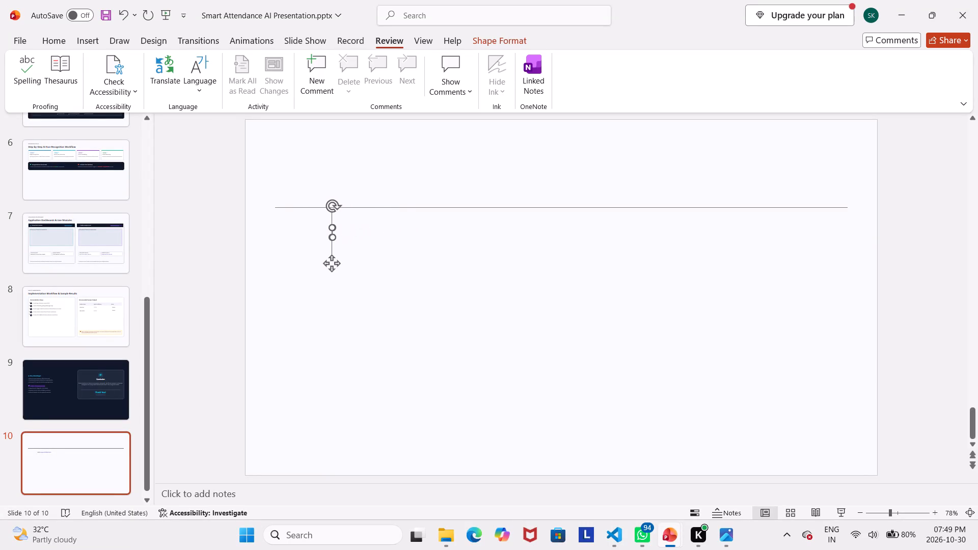
Delete the selected horizontal divider line on slide 10.
left_click(396, 205)
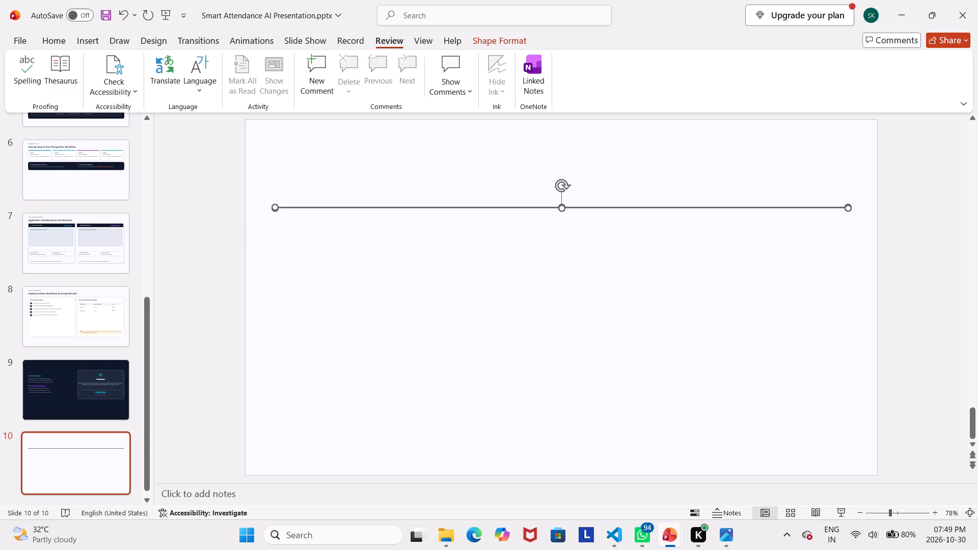
key("BackSpace")
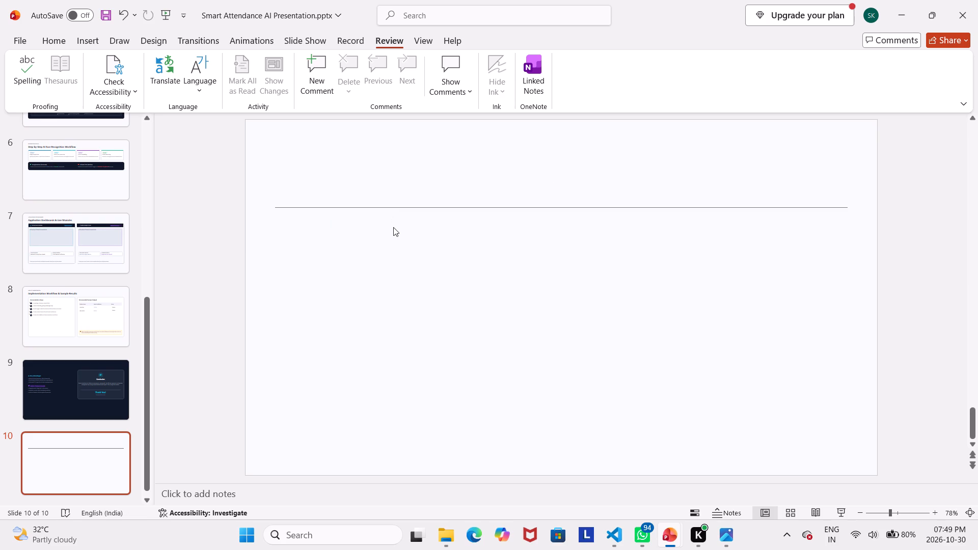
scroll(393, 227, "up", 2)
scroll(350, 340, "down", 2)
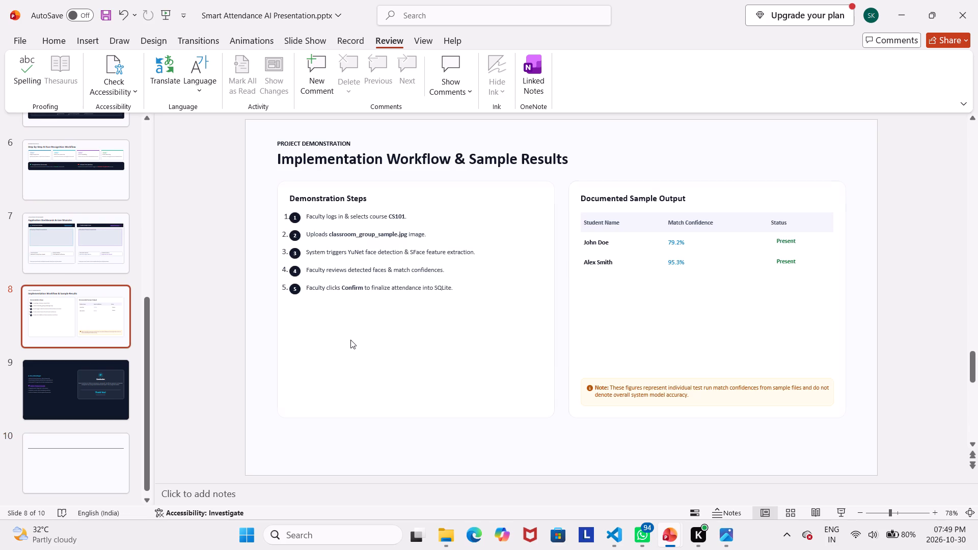
Delete the horizontal divider line remaining on slide 10.
scroll(350, 340, "up", 2)
left_click(27, 456)
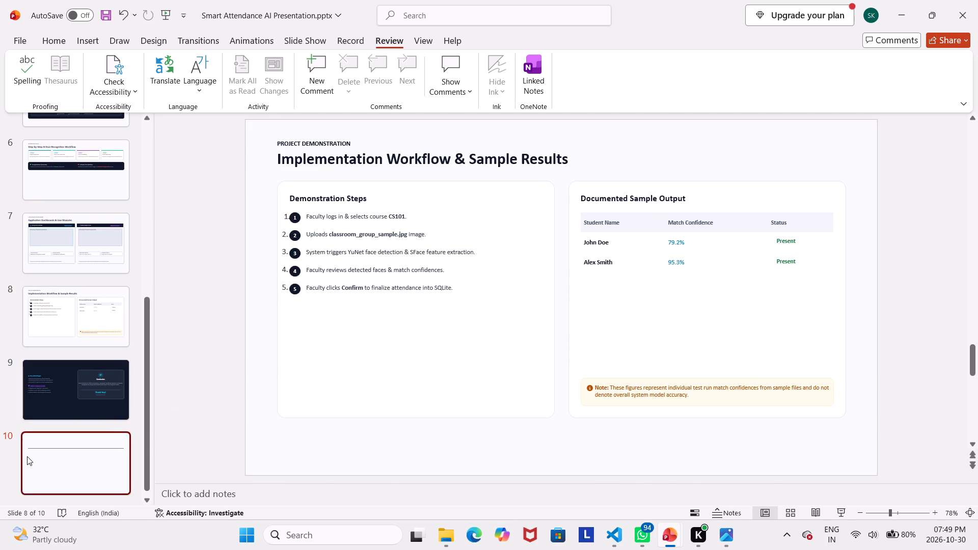
left_click(285, 205)
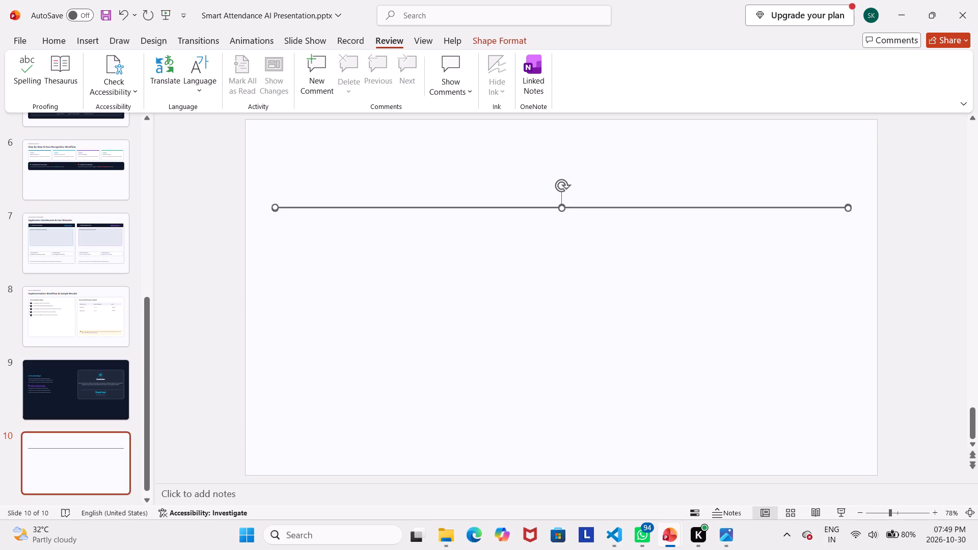
key("BackSpace")
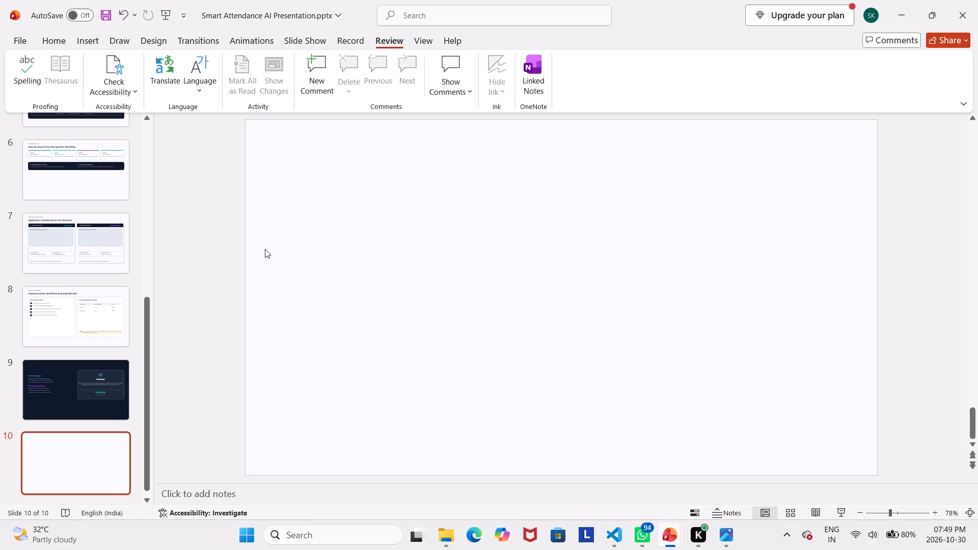
Delete the emptied slide 10 from the deck.
right_click(59, 459)
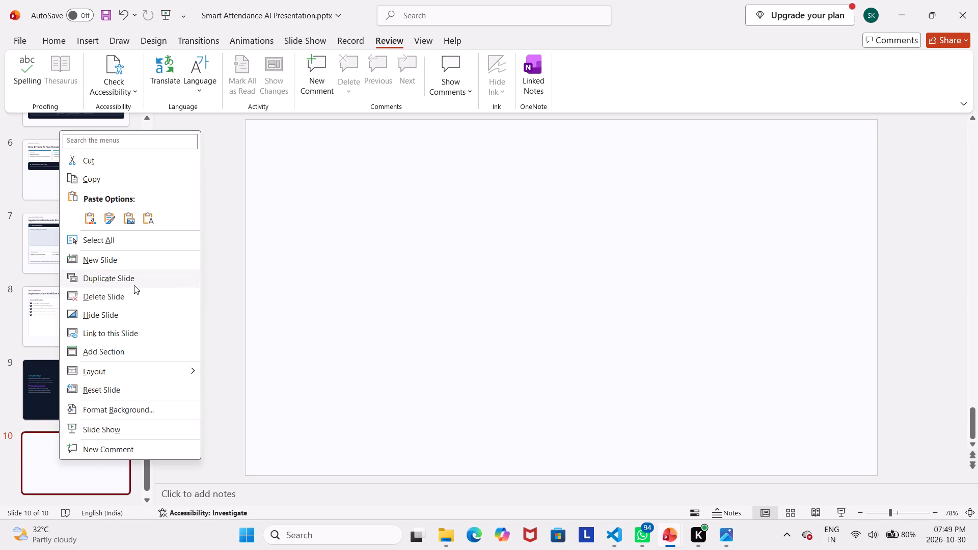
left_click(133, 294)
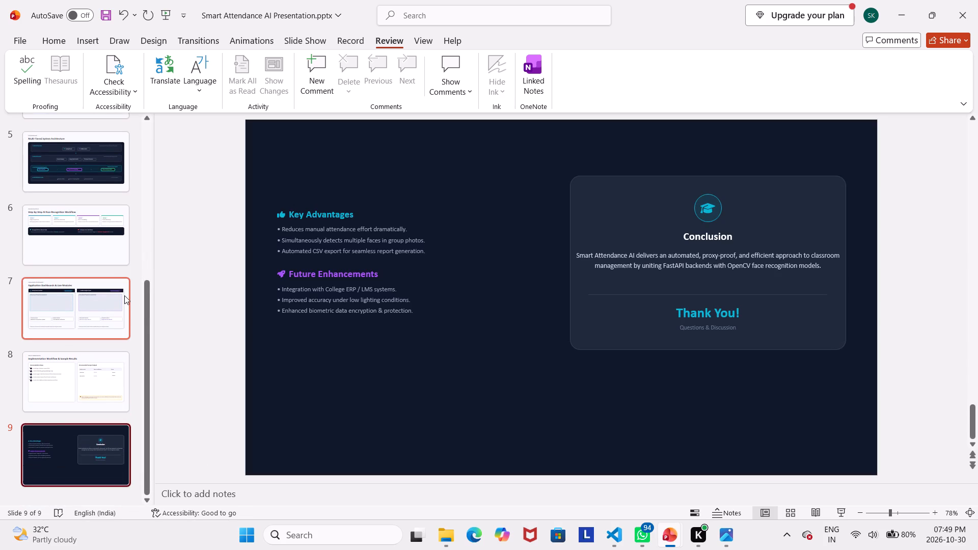
Save the presentation, proceeding without embedding the unavailable Plus Jakarta Sans and JetBrains Mono fonts.
scroll(124, 295, "down", 4)
scroll(56, 326, "up", 4)
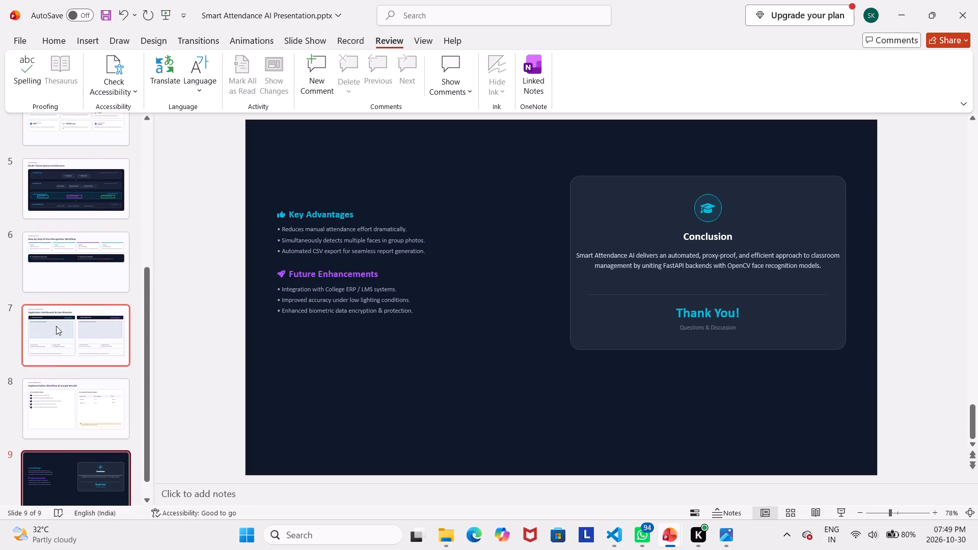
scroll(56, 326, "up", 2)
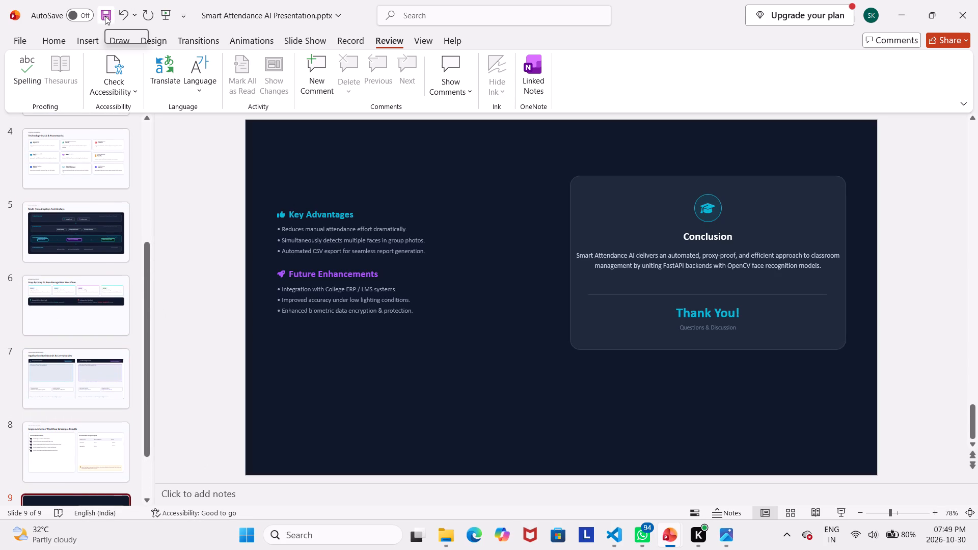
left_click(105, 16)
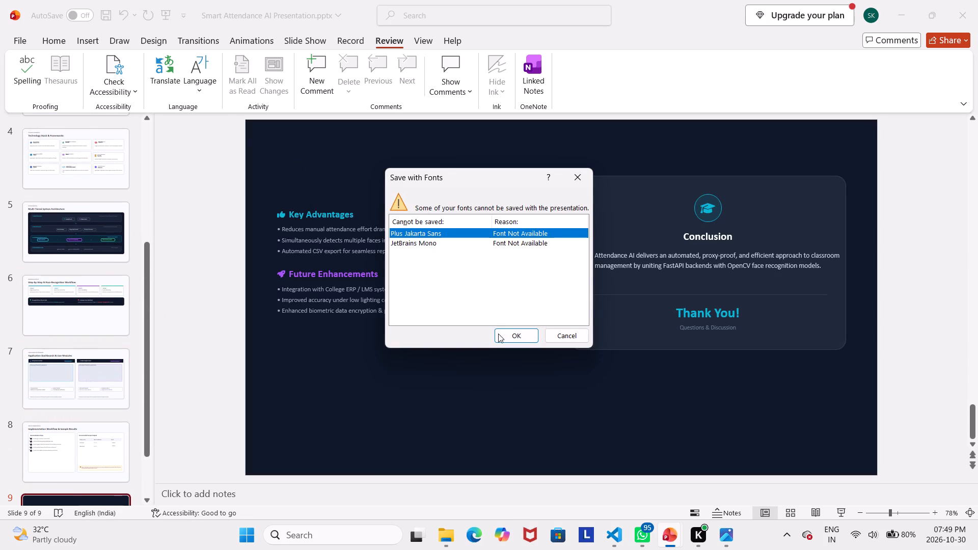
left_click(498, 334)
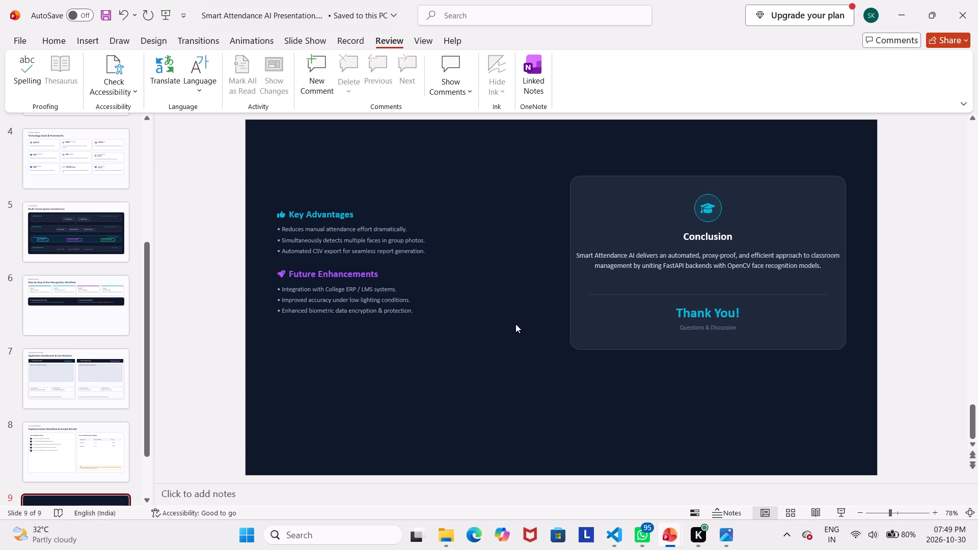
Switch to File Explorer and open Smart Attendance AI Presentation.pptx from the Downloads folder.
left_click(904, 18)
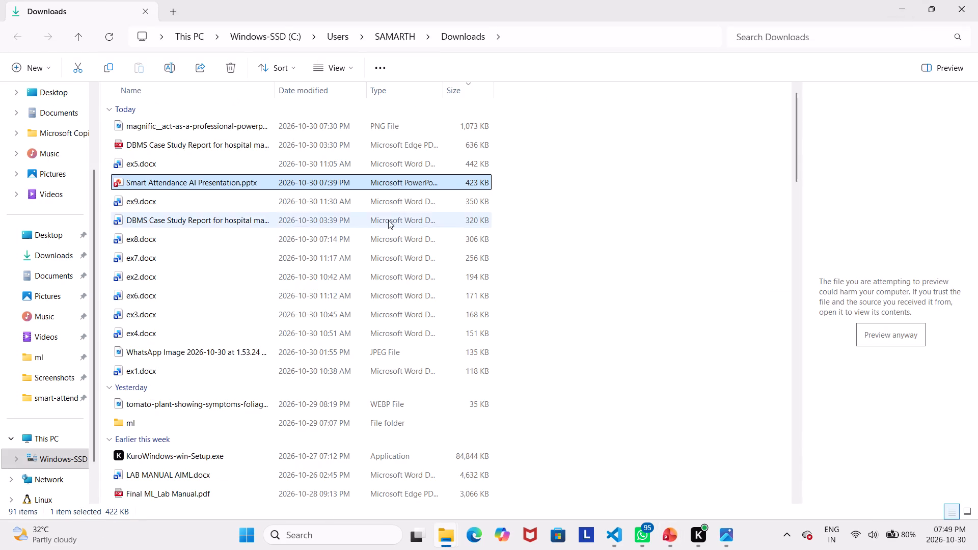
double_click(152, 181)
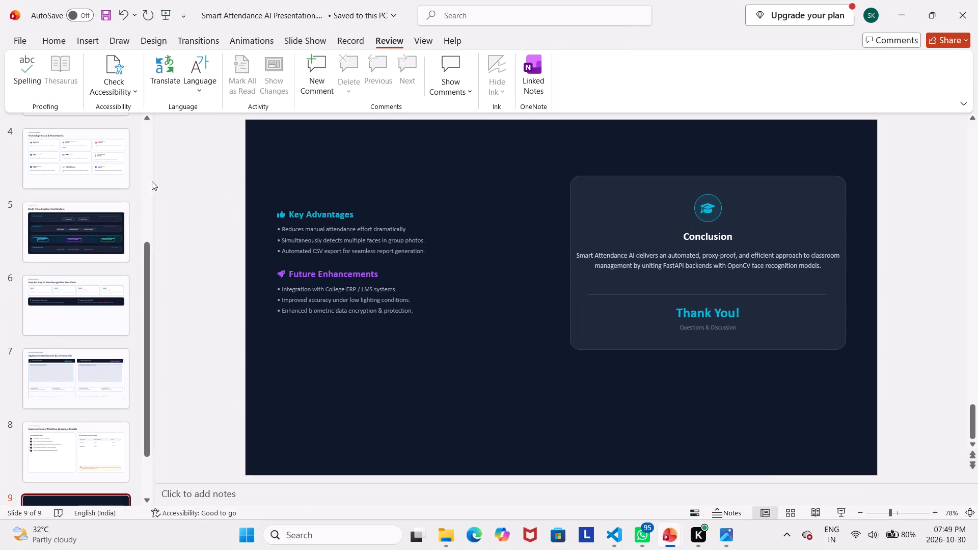
Review the saved deck's slides, from the workflow and results slides back to the title slide, checking their layout.
left_click(53, 287)
left_click(58, 396)
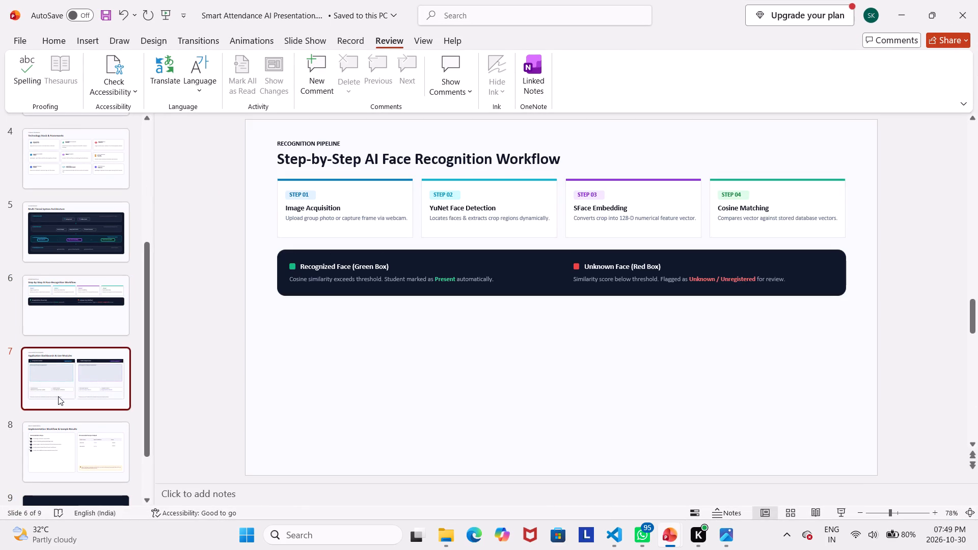
left_click(64, 440)
scroll(70, 416, "down", 3)
left_click(75, 470)
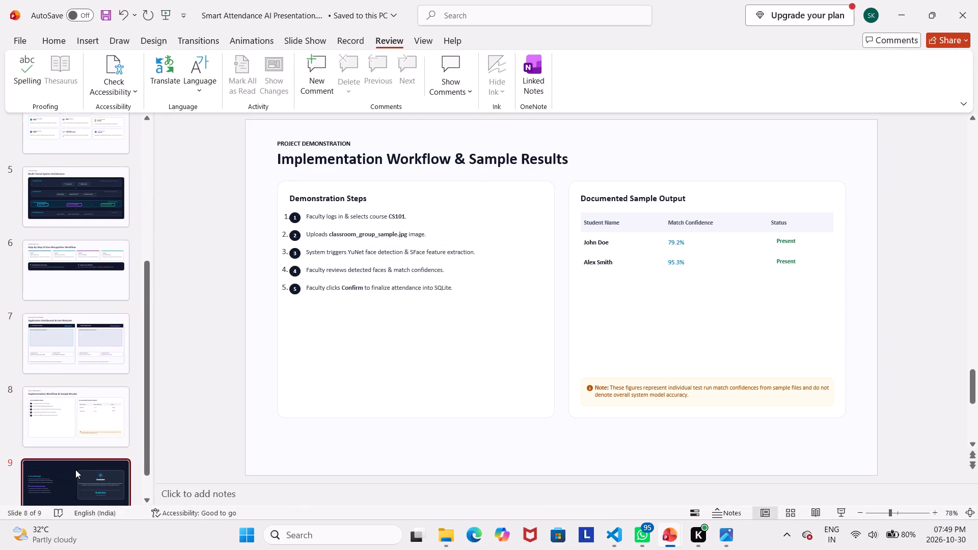
scroll(83, 297, "up", 12)
left_click(71, 256)
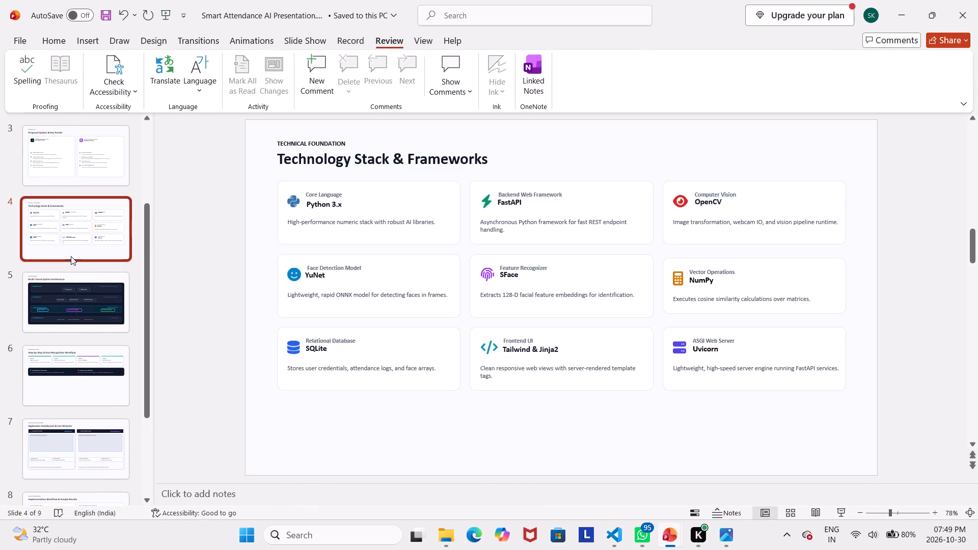
scroll(71, 256, "up", 4)
left_click(63, 194)
scroll(63, 194, "up", 4)
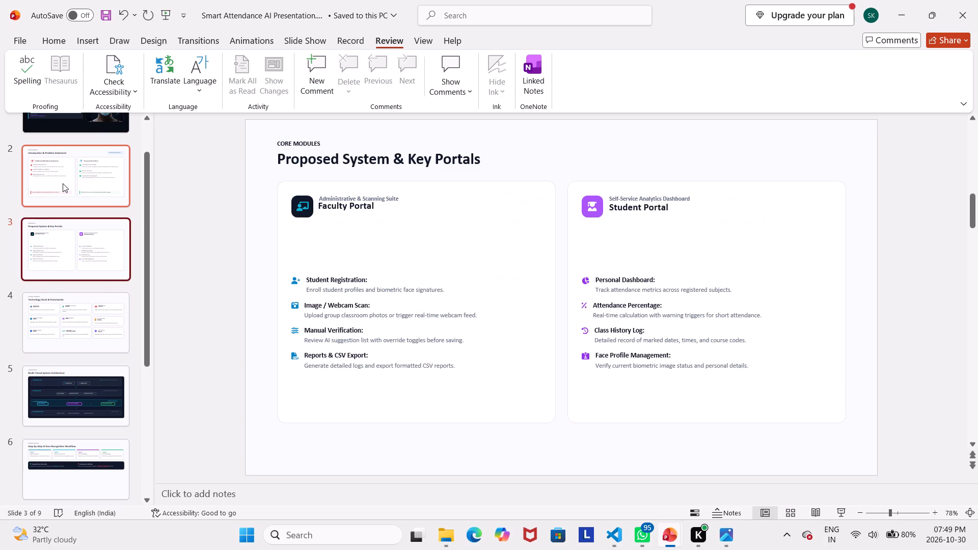
left_click(63, 183)
left_click(71, 124)
scroll(71, 153, "up", 3)
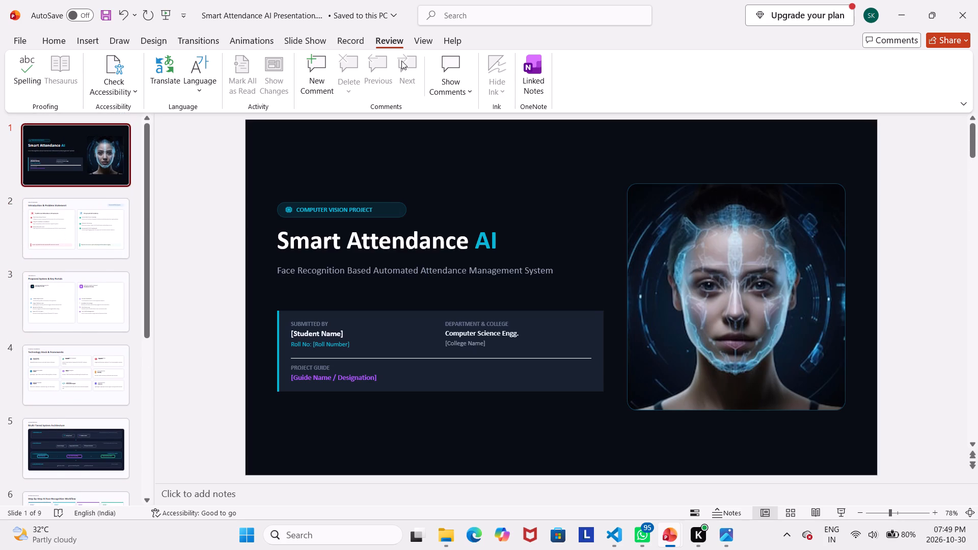
Close the presentation and reopen Smart Attendance AI Presentation.pptx from the Downloads folder, dismissing the embedded-fonts notice.
left_click(977, 0)
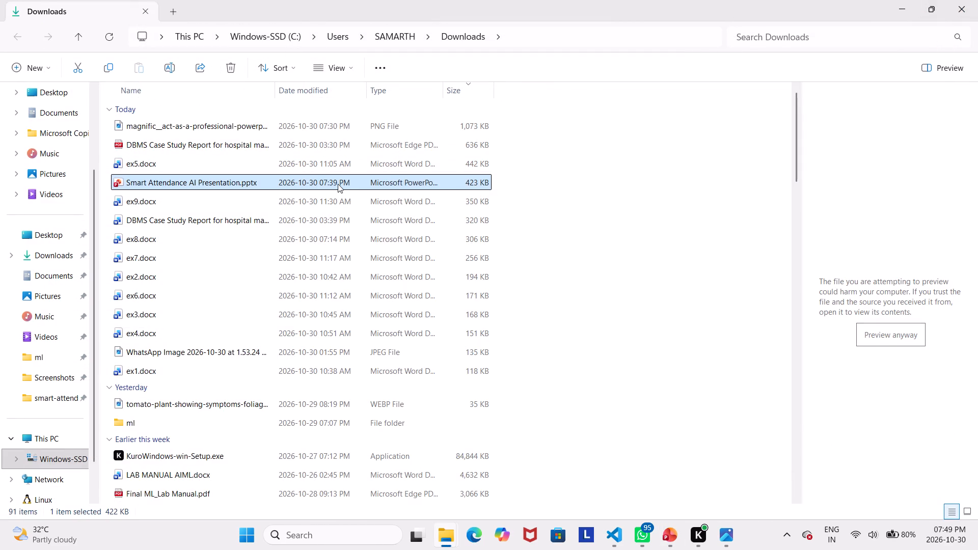
double_click(338, 184)
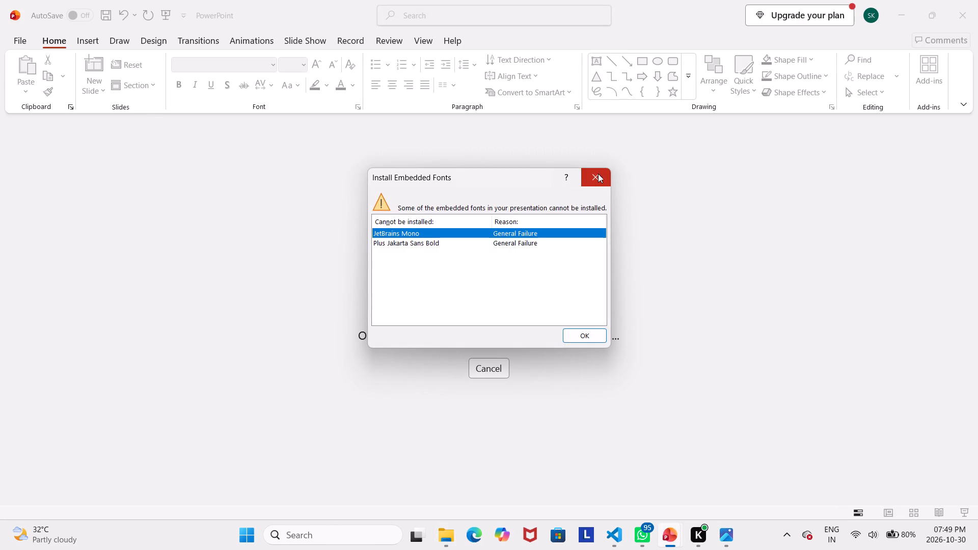
left_click(598, 174)
Review the reopened deck from slide 2 through the conclusion on slide 9, checking each slide's content and layout.
left_click(76, 211)
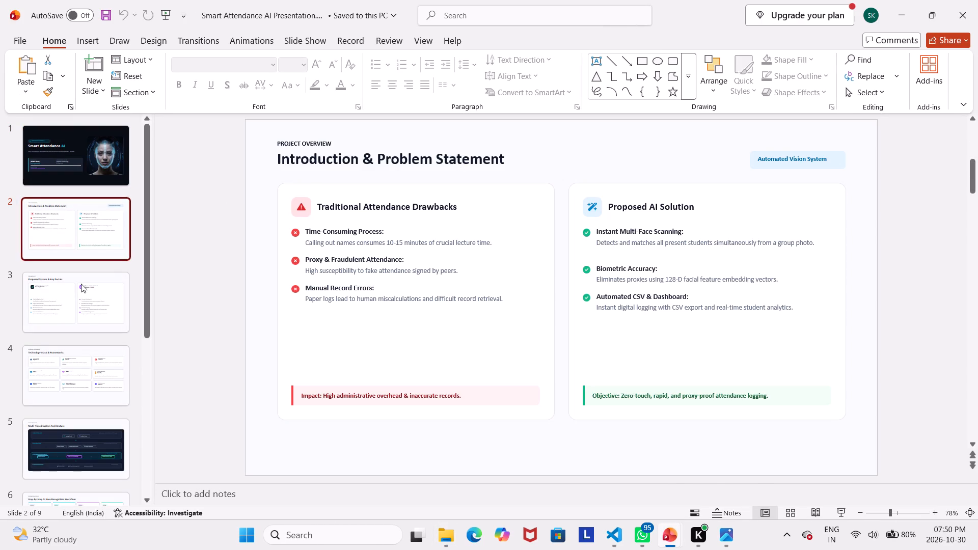
left_click(78, 316)
left_click(78, 380)
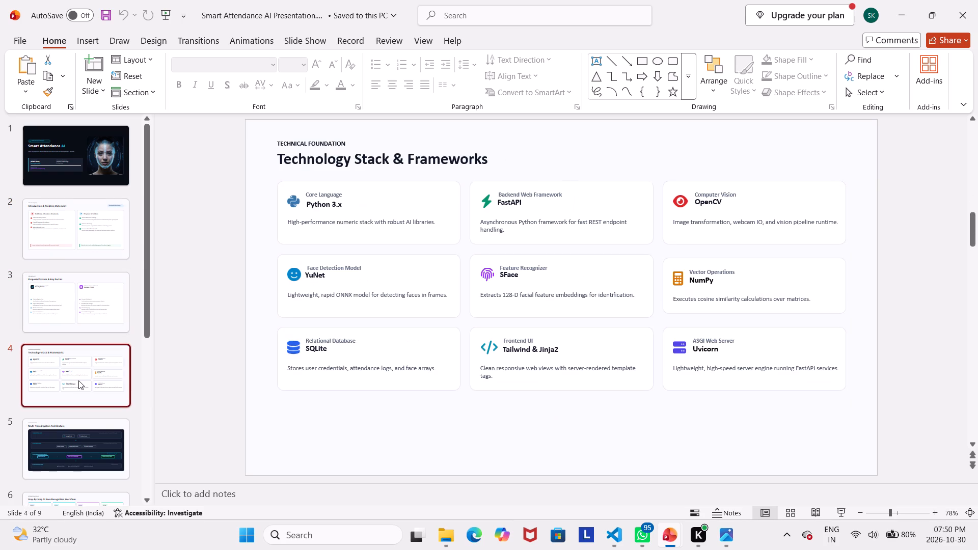
scroll(78, 375, "down", 4)
left_click(60, 415)
scroll(62, 409, "down", 4)
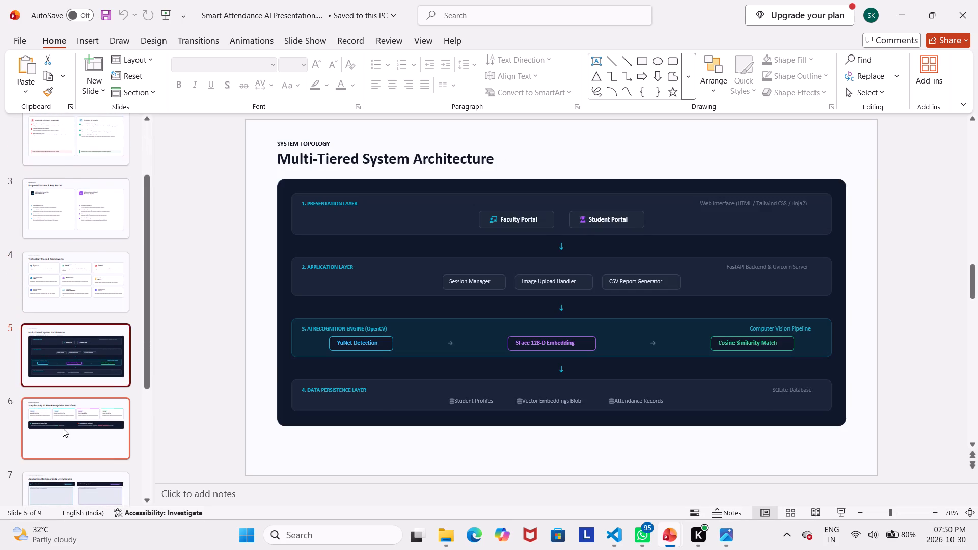
left_click(63, 429)
scroll(66, 426, "down", 4)
left_click(66, 441)
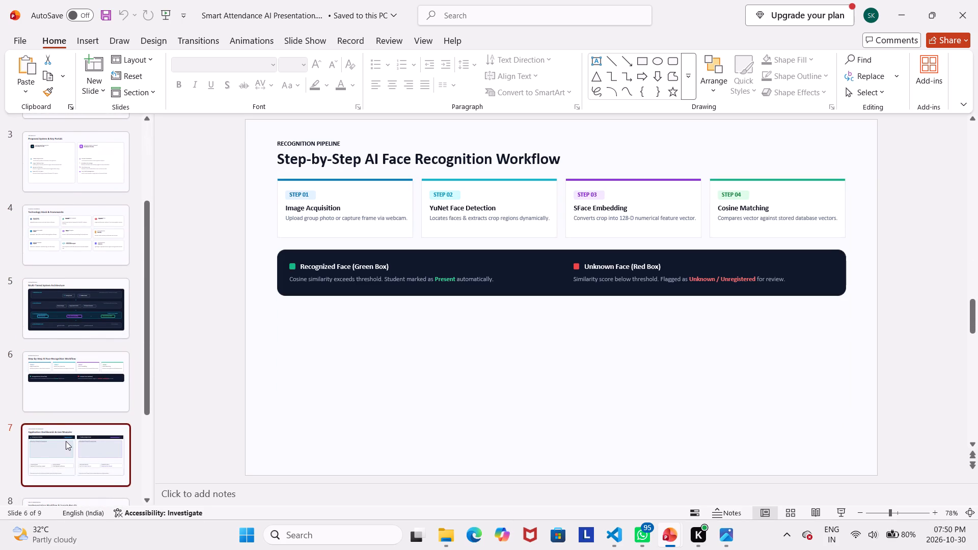
scroll(65, 445, "down", 8)
left_click(65, 445)
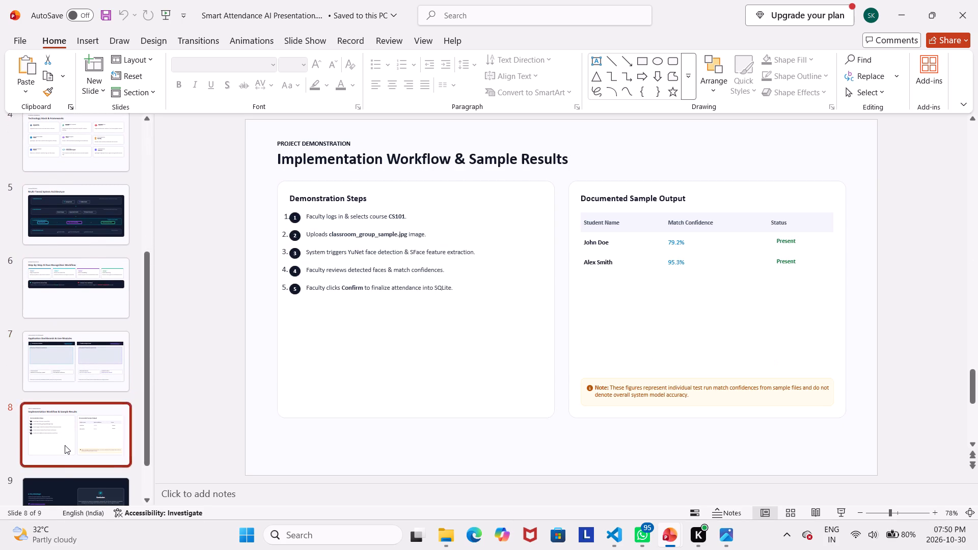
scroll(65, 445, "down", 5)
left_click(65, 445)
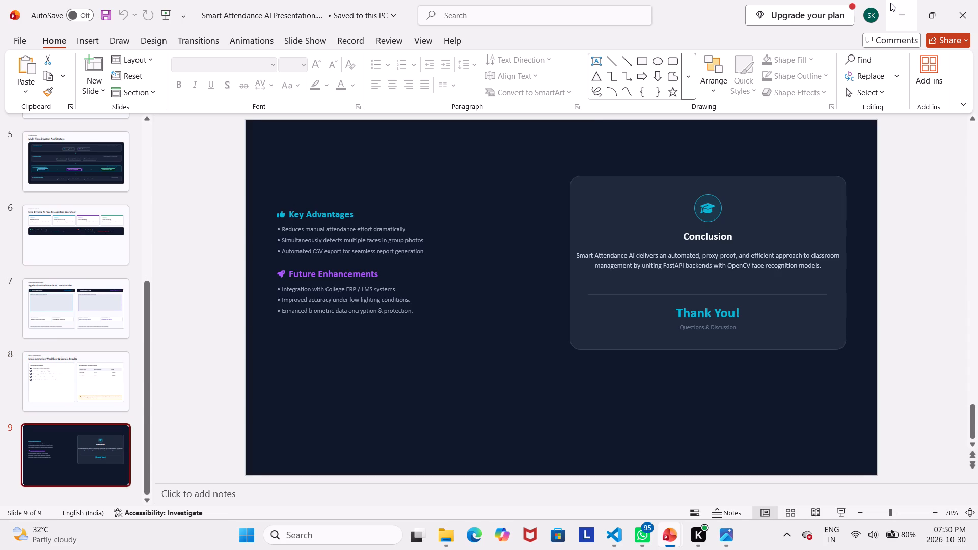
Switch to File Explorer and share Smart Attendance AI Presentation.pptx through WhatsApp.
left_click(890, 3)
right_click(461, 182)
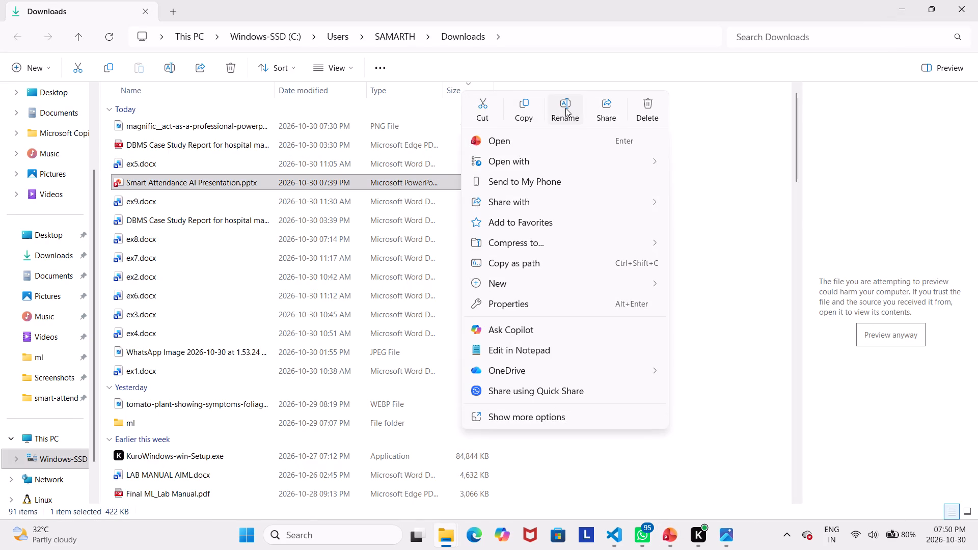
left_click(614, 114)
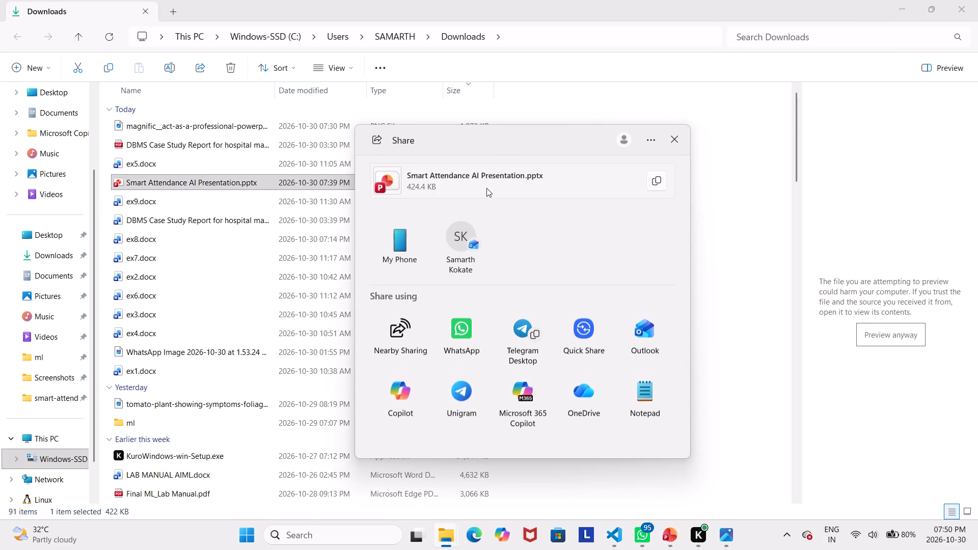
left_click(459, 324)
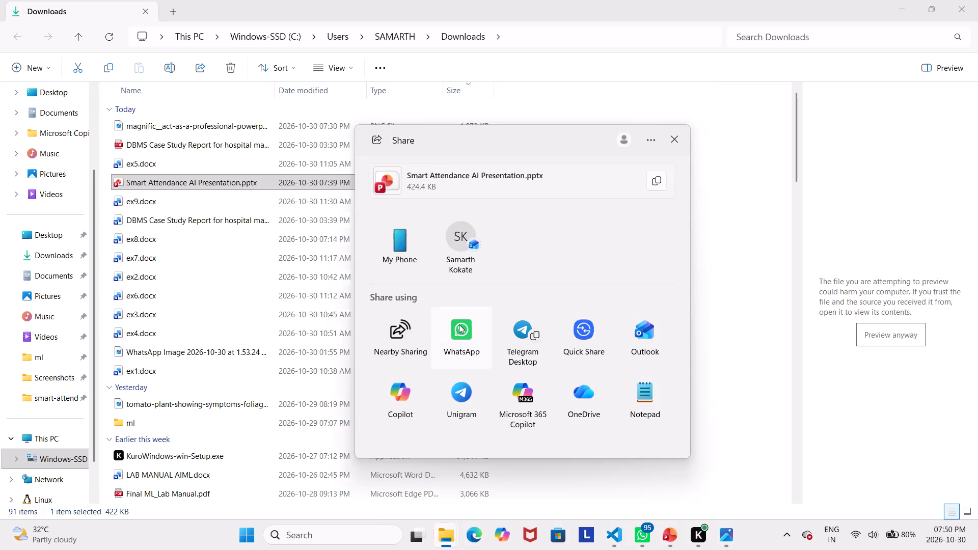